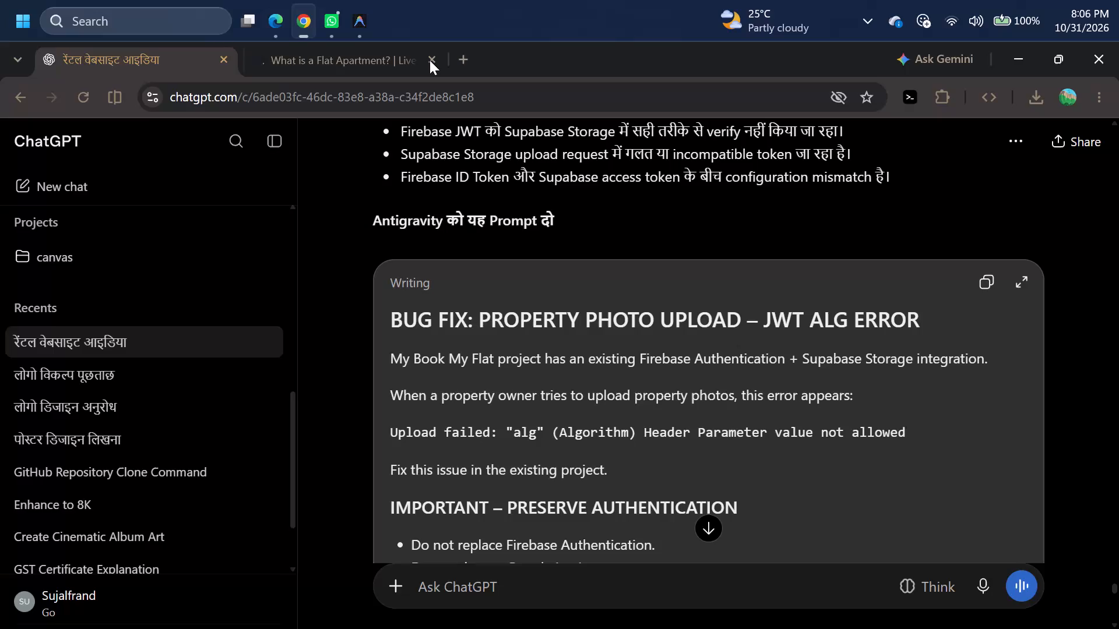
Close the "What is a Flat Apartment?" browser tab.
left_click(430, 60)
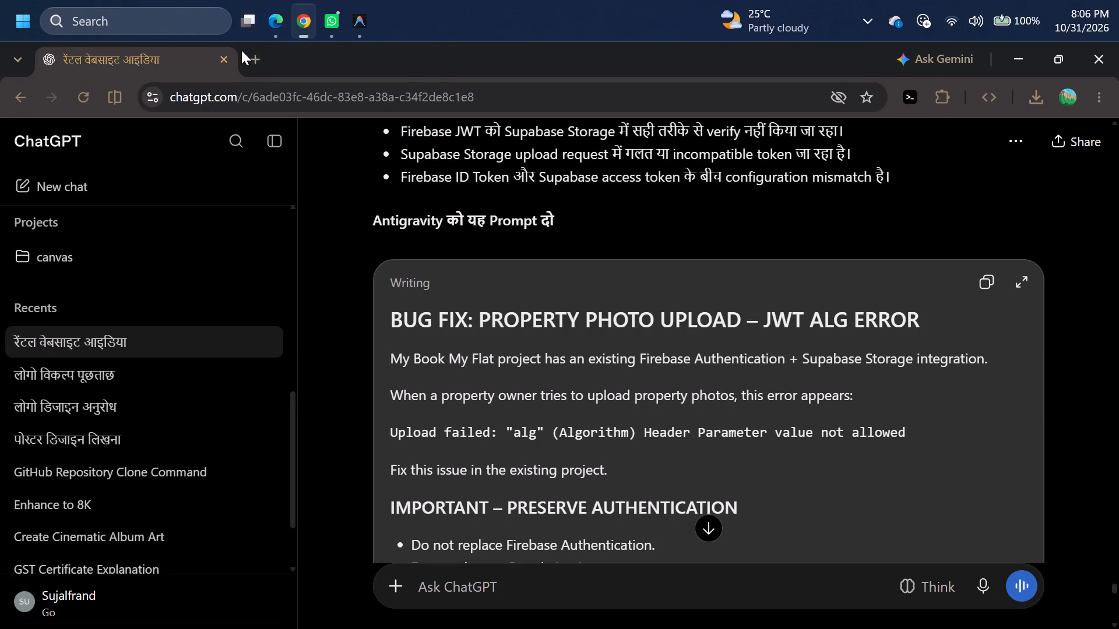
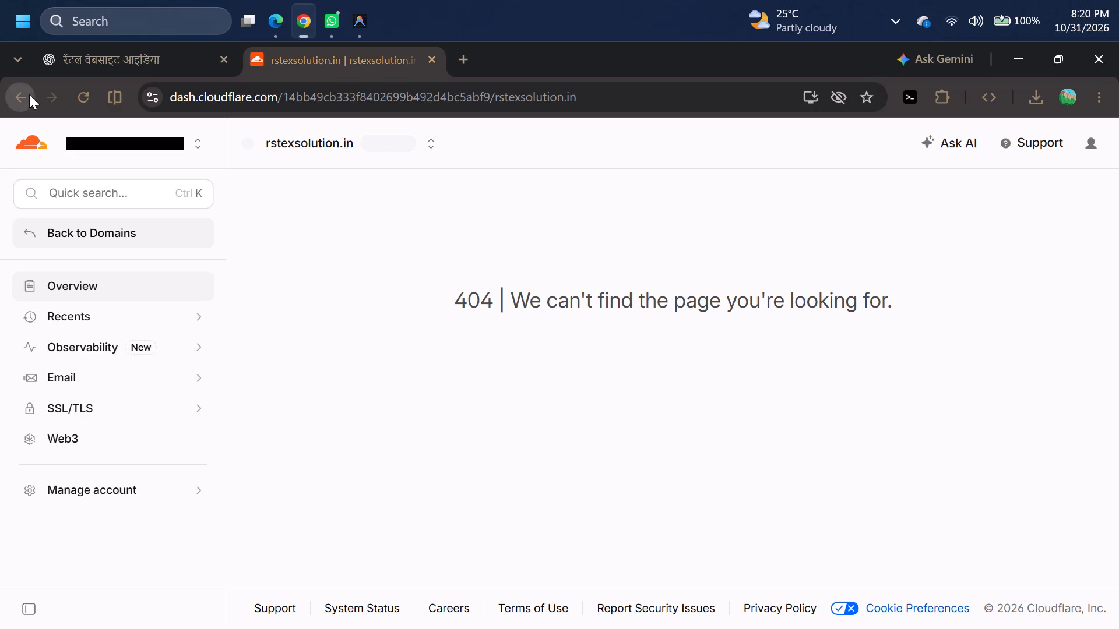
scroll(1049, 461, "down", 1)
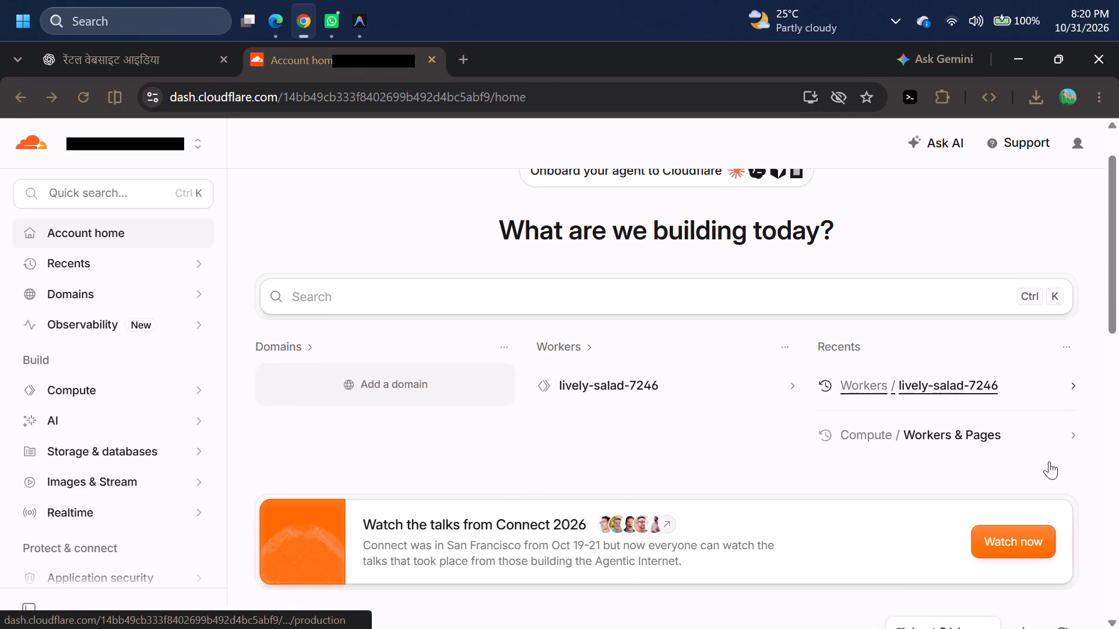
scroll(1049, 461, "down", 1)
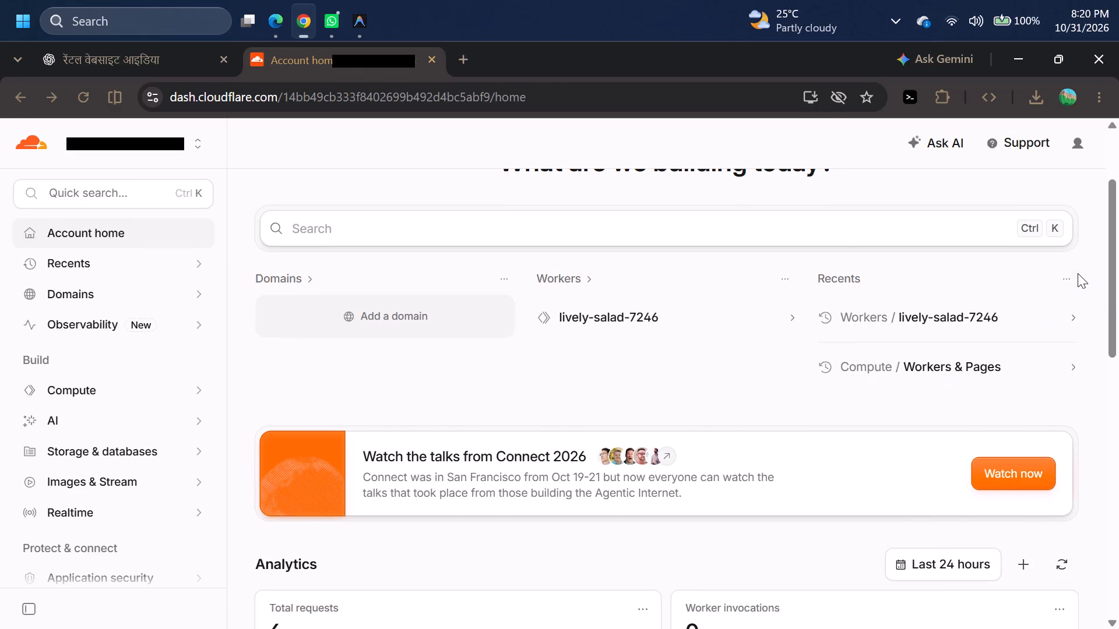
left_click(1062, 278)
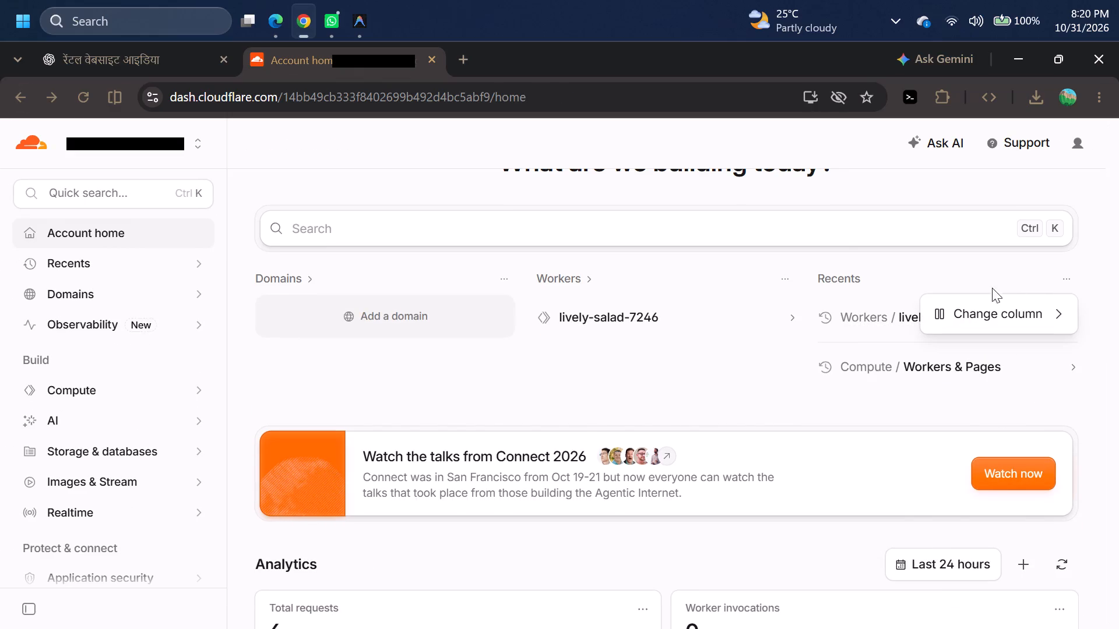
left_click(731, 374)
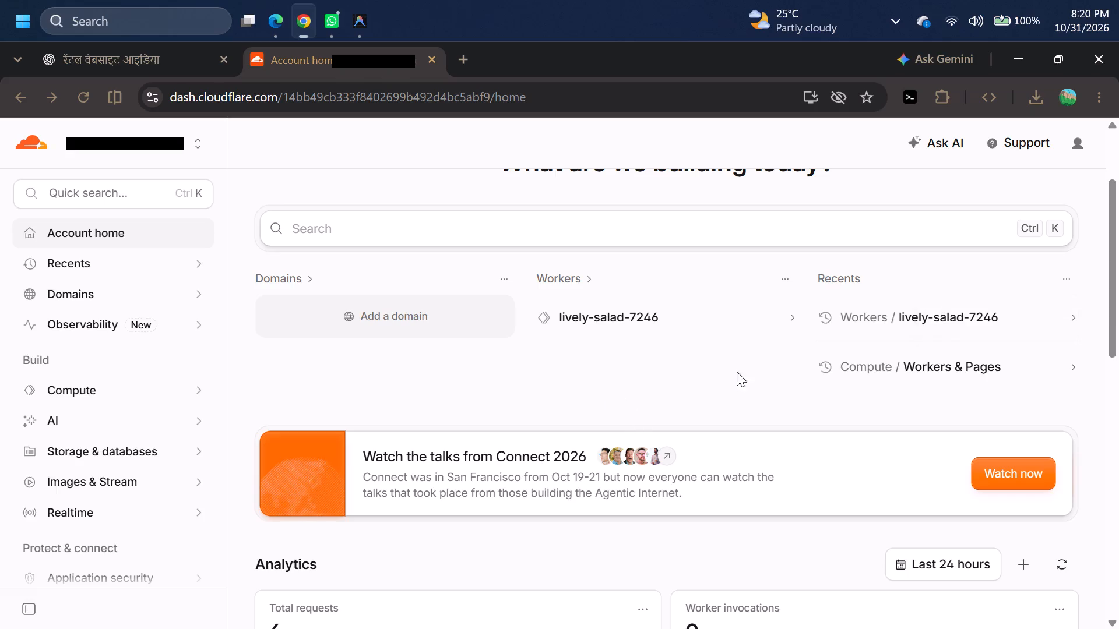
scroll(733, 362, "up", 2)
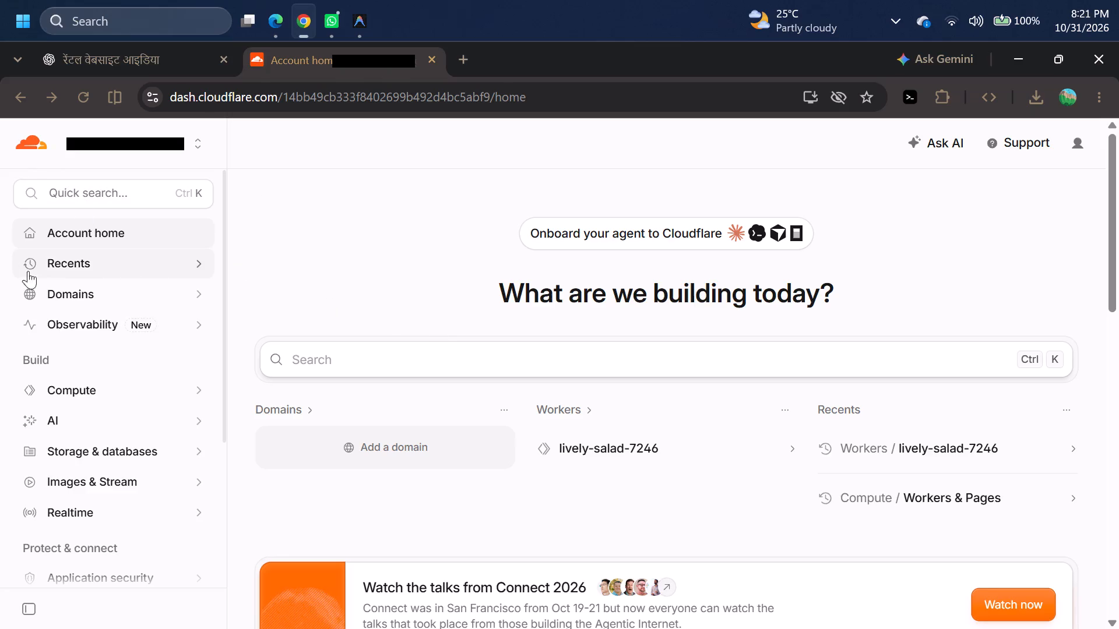
Expand the Domains section of the Cloudflare account to show its pages.
left_click(86, 300)
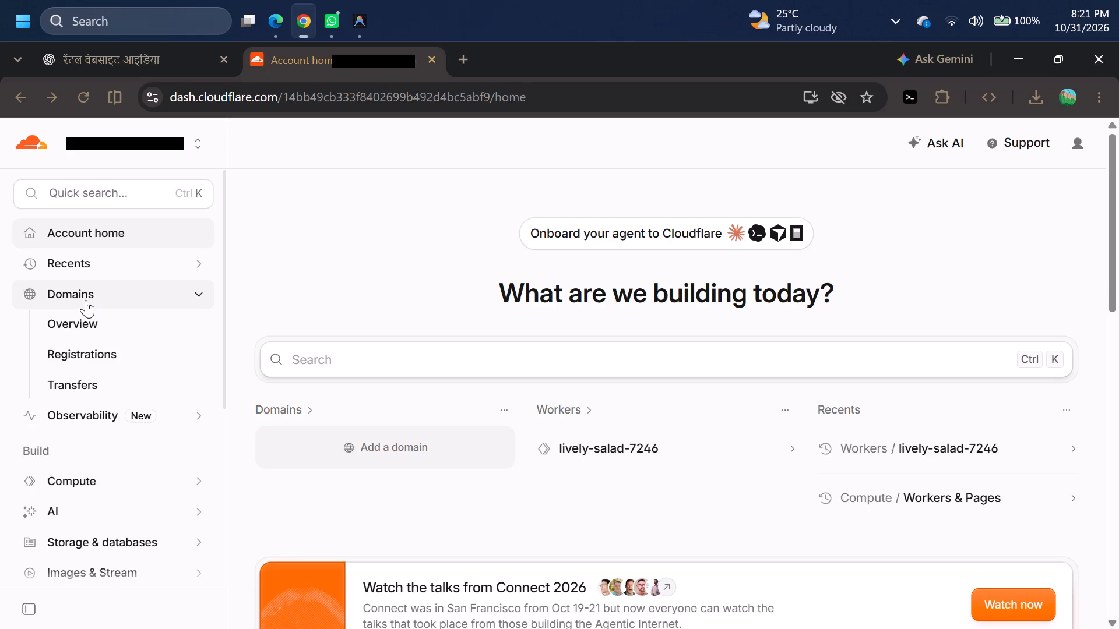
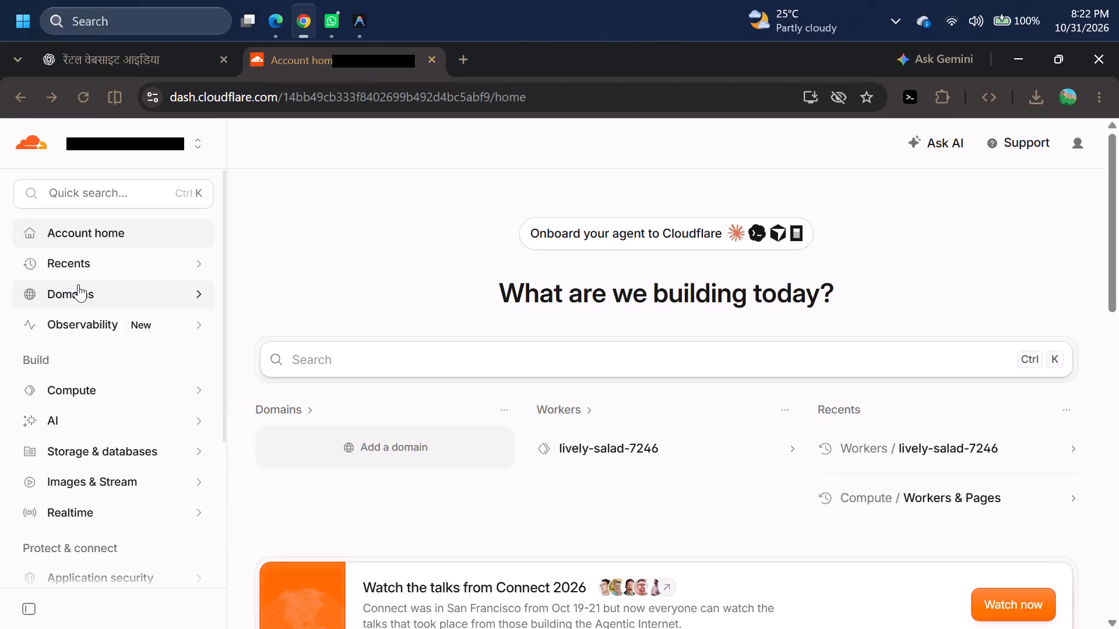
Start adding a site by connecting an existing domain, and enter lfeditor.in as the domain name.
left_click(428, 447)
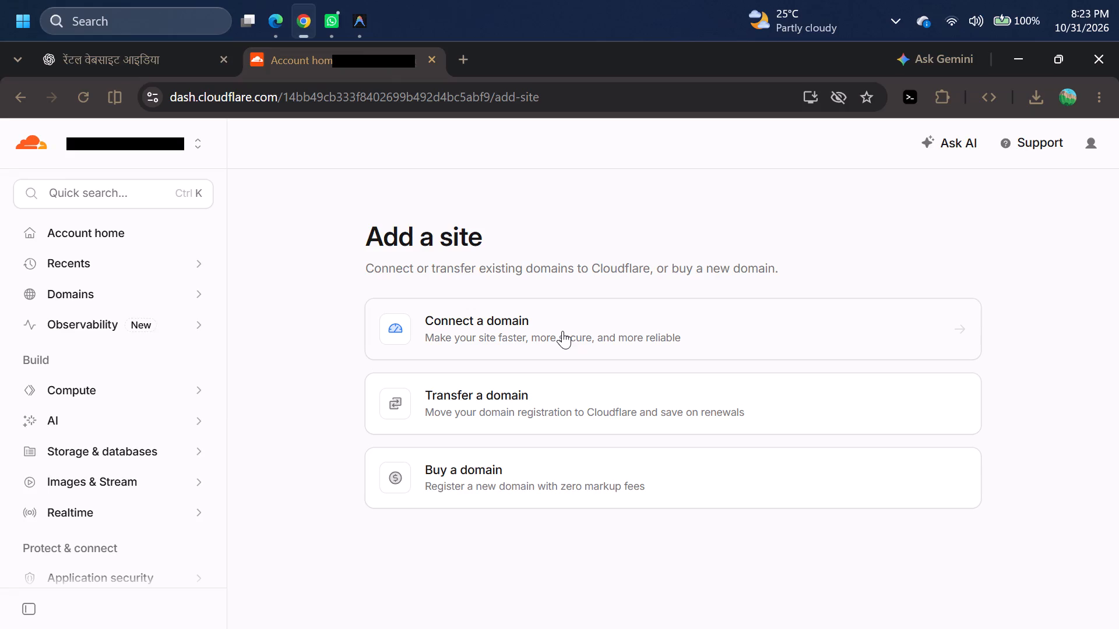
left_click(502, 321)
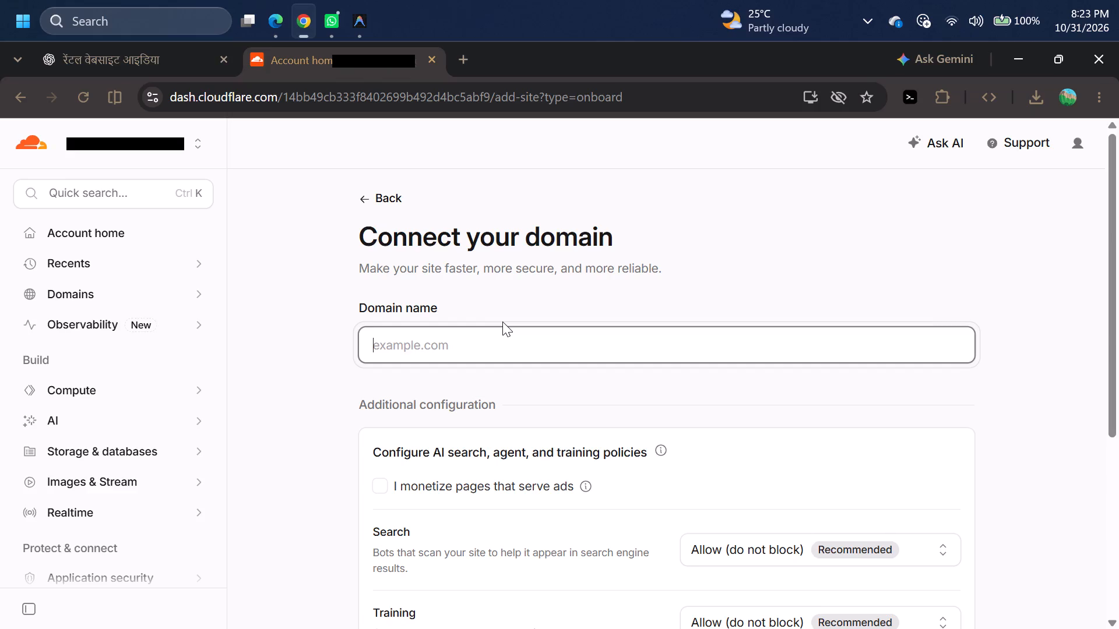
key("l")
key("f")
type("edit")
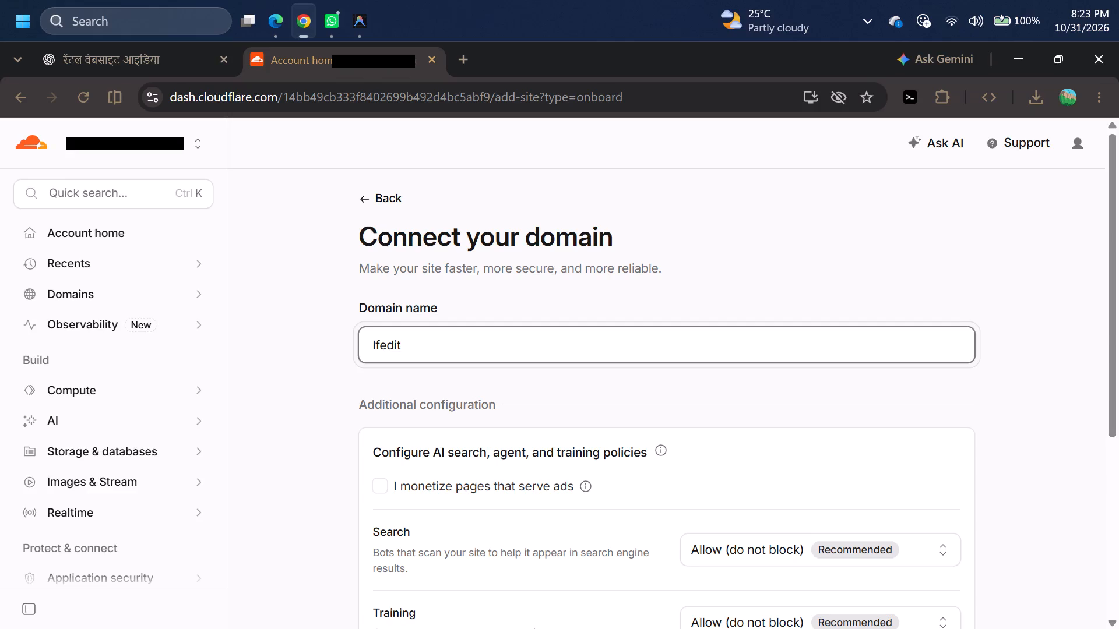
type("or")
type(".in")
Review the AI search, training and agent policies and the DNS record import setting for the domain being connected.
scroll(643, 418, "down", 2)
scroll(643, 418, "up", 1)
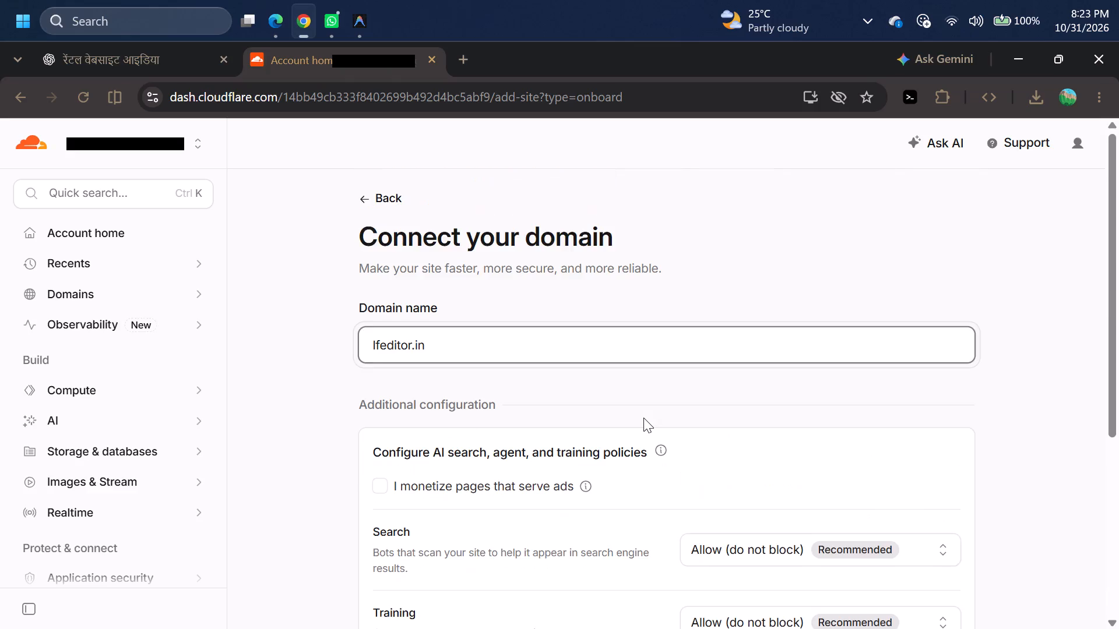
scroll(643, 418, "up", 1)
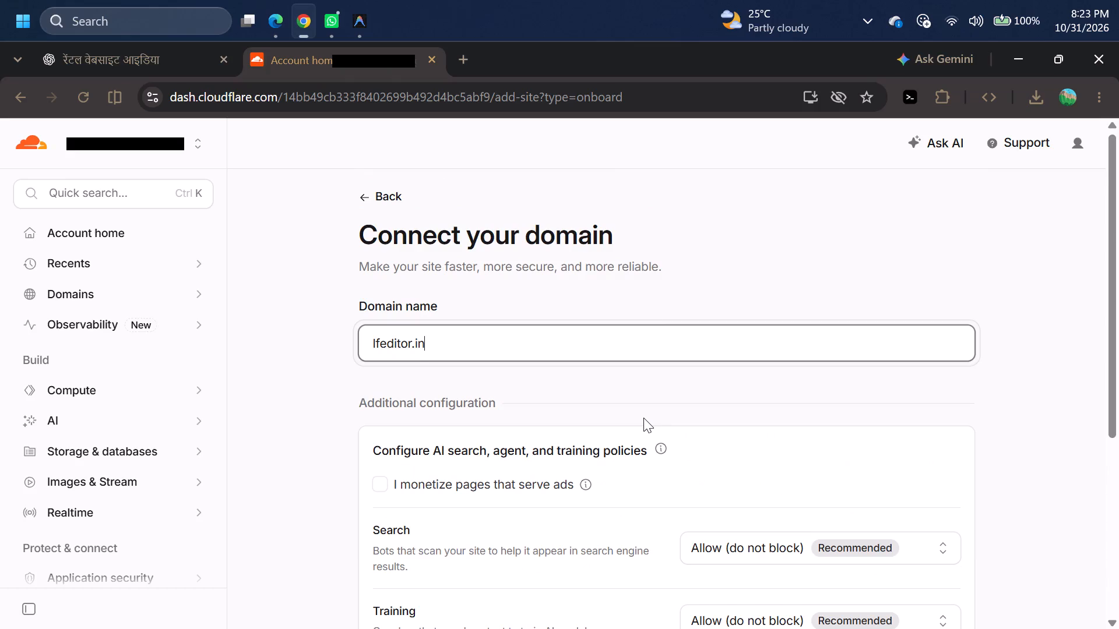
scroll(643, 418, "down", 3)
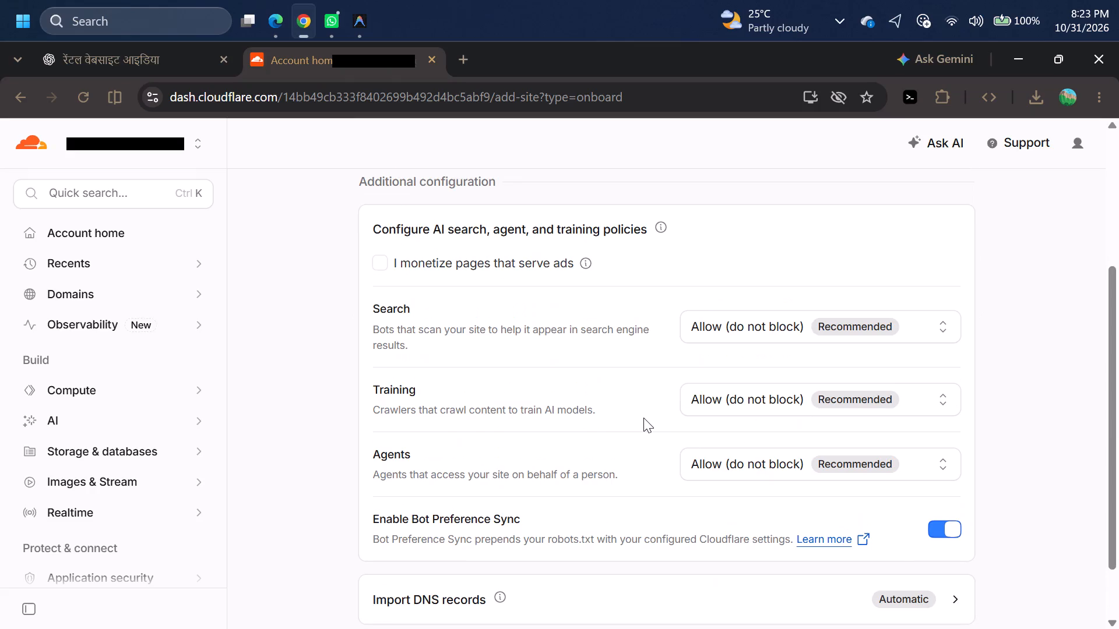
scroll(643, 418, "down", 3)
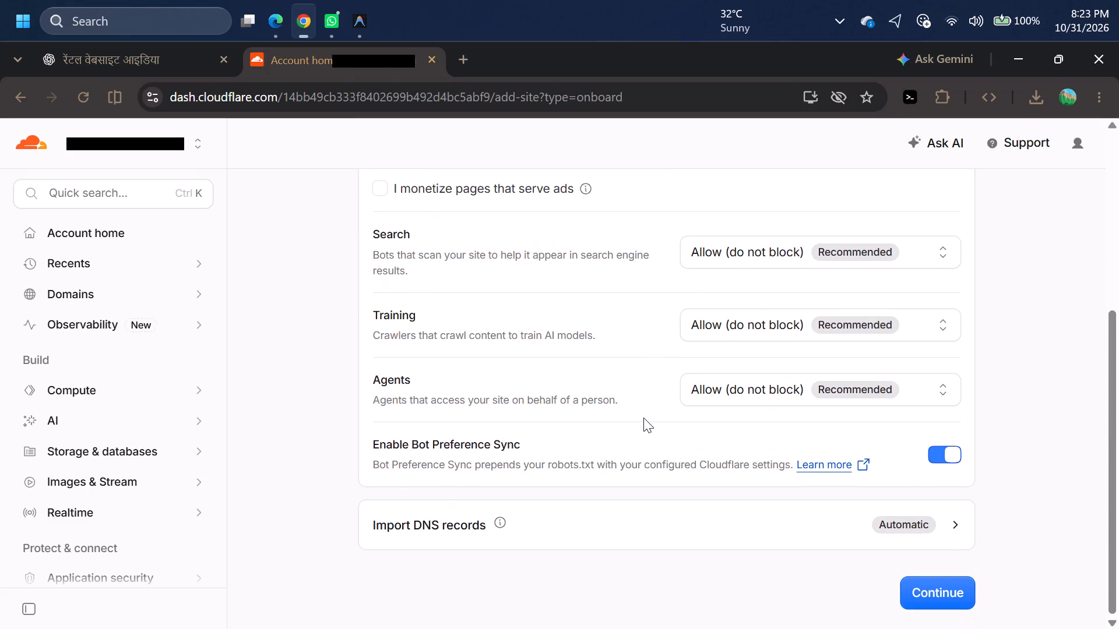
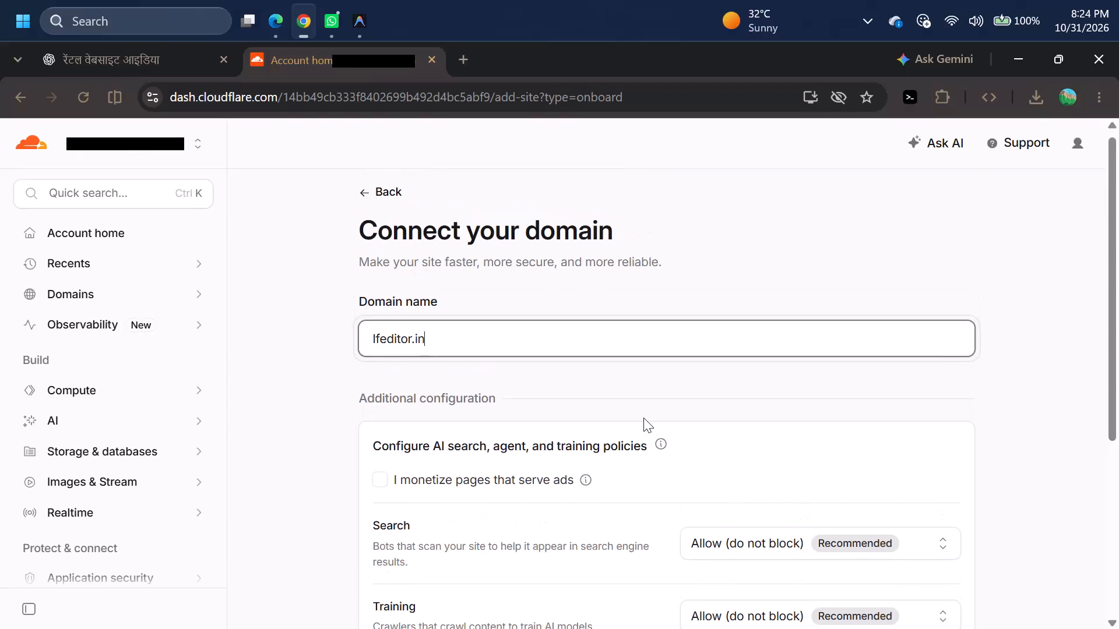
Submit lfeditor.in for connection, keeping the recommended Allow policies, Bot Preference Sync enabled and automatic DNS record import.
scroll(643, 418, "down", 1)
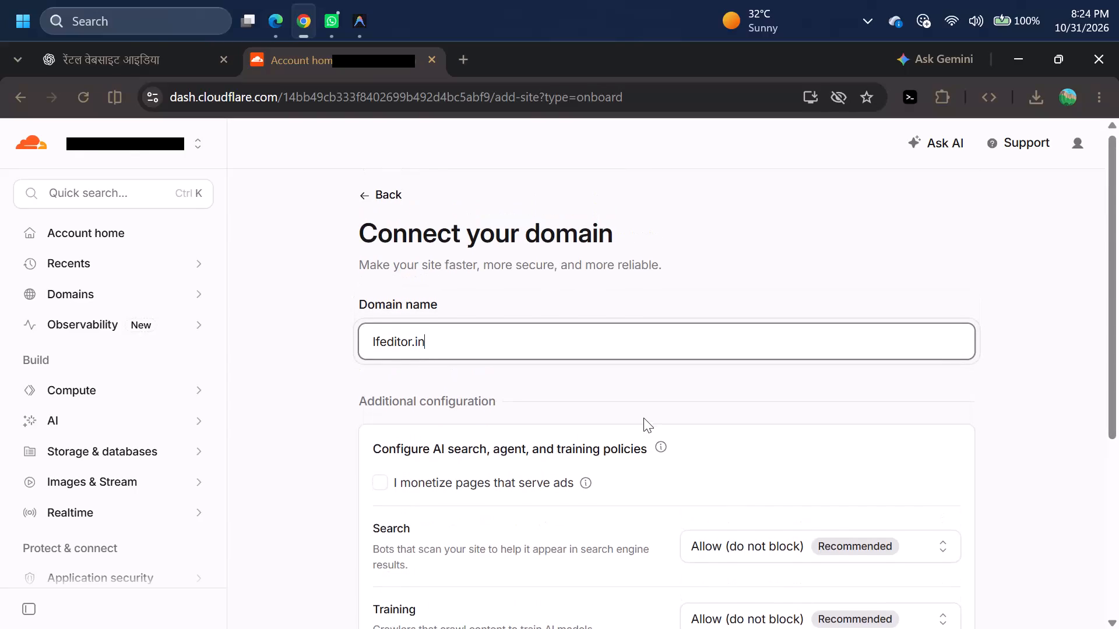
scroll(643, 418, "down", 2)
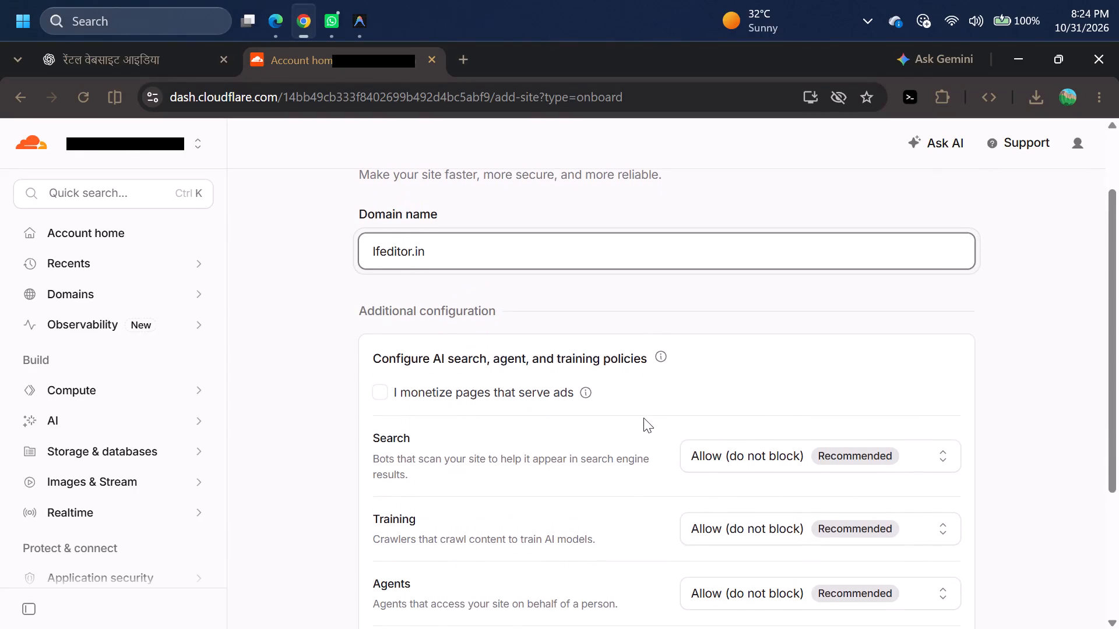
scroll(643, 418, "down", 1)
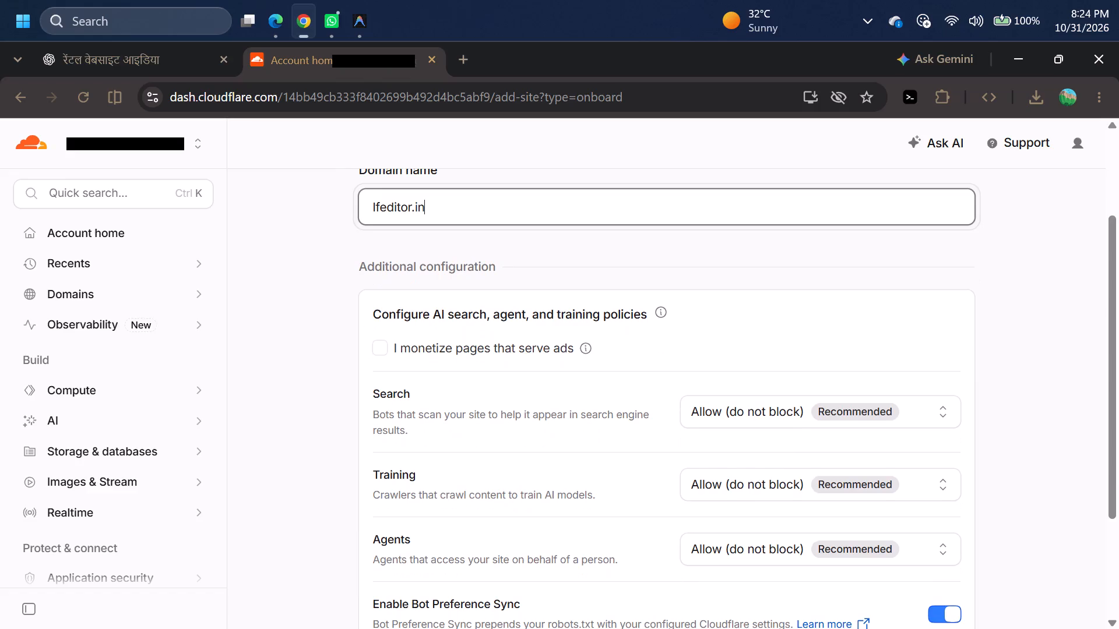
scroll(643, 418, "down", 1)
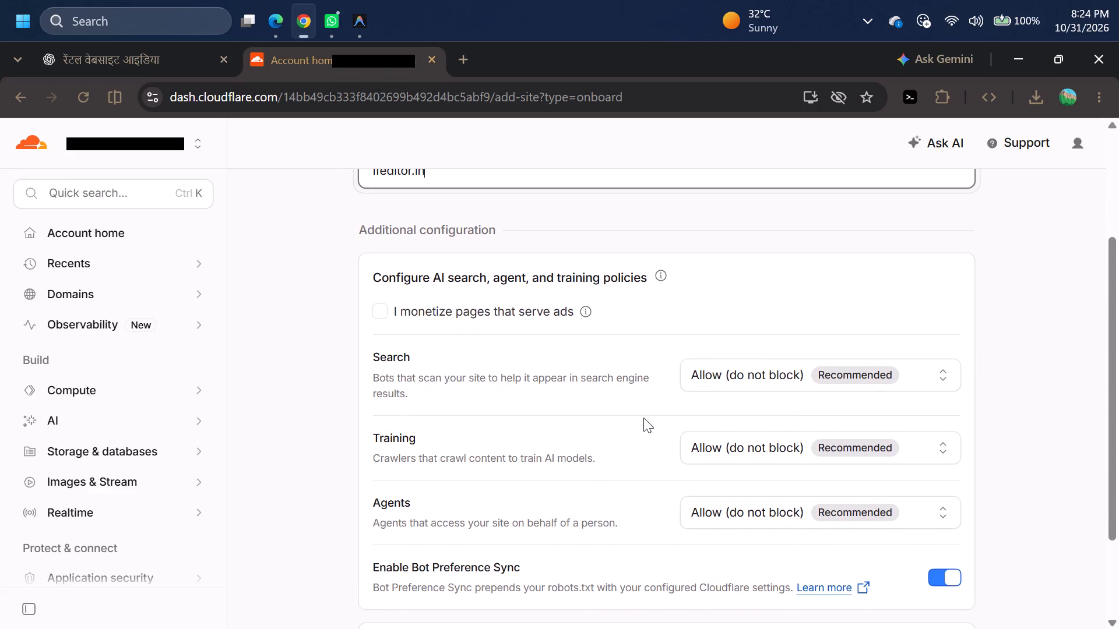
scroll(643, 418, "down", 1)
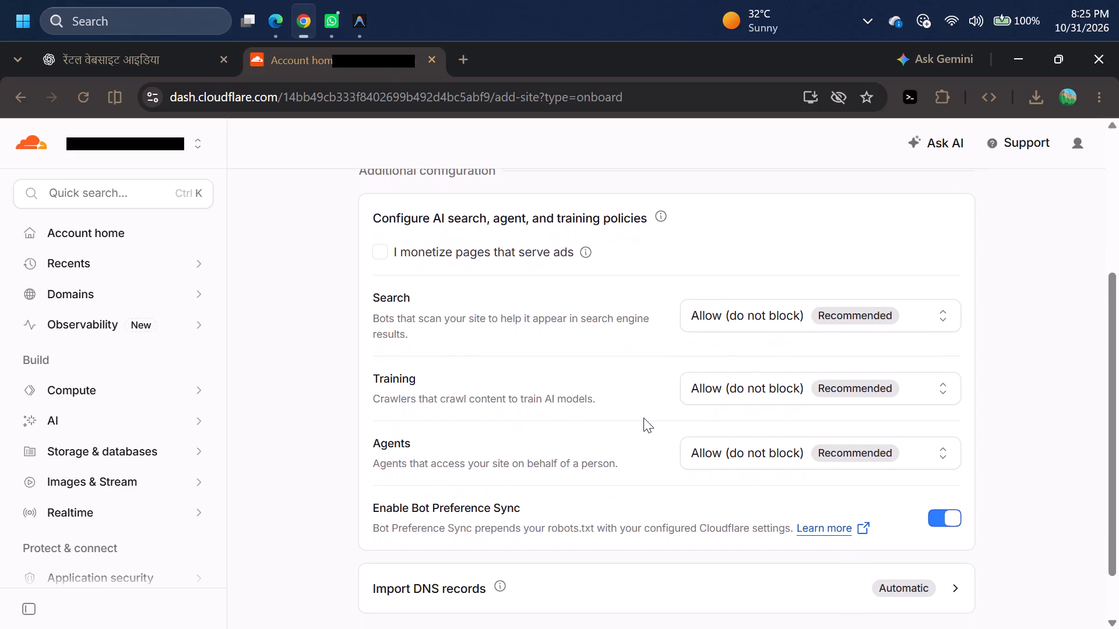
scroll(643, 418, "down", 1)
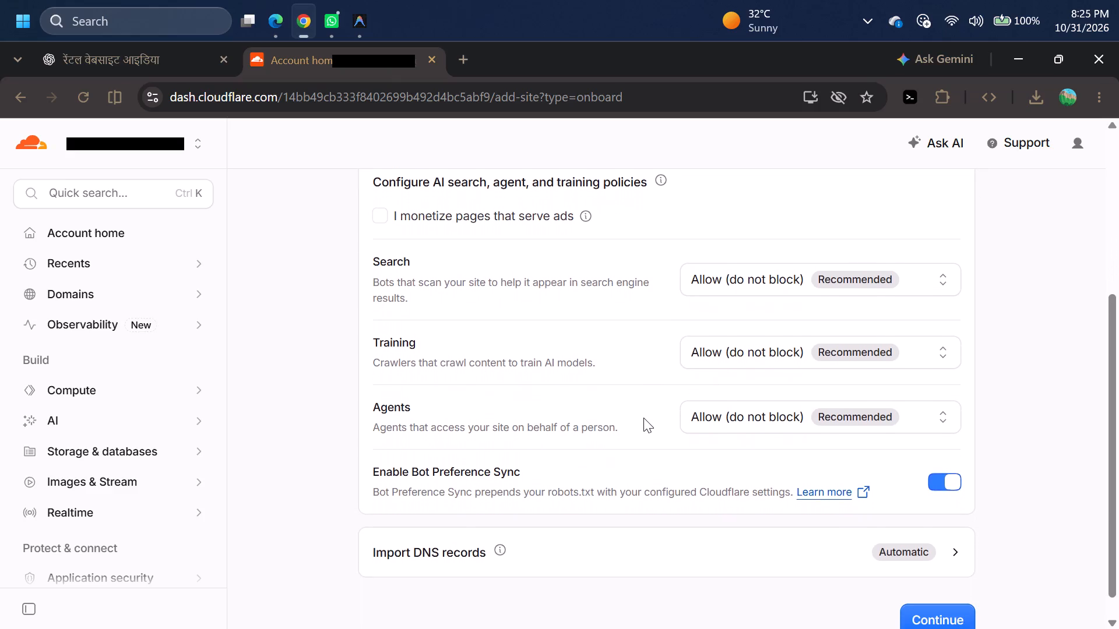
scroll(643, 418, "down", 3)
left_click(946, 585)
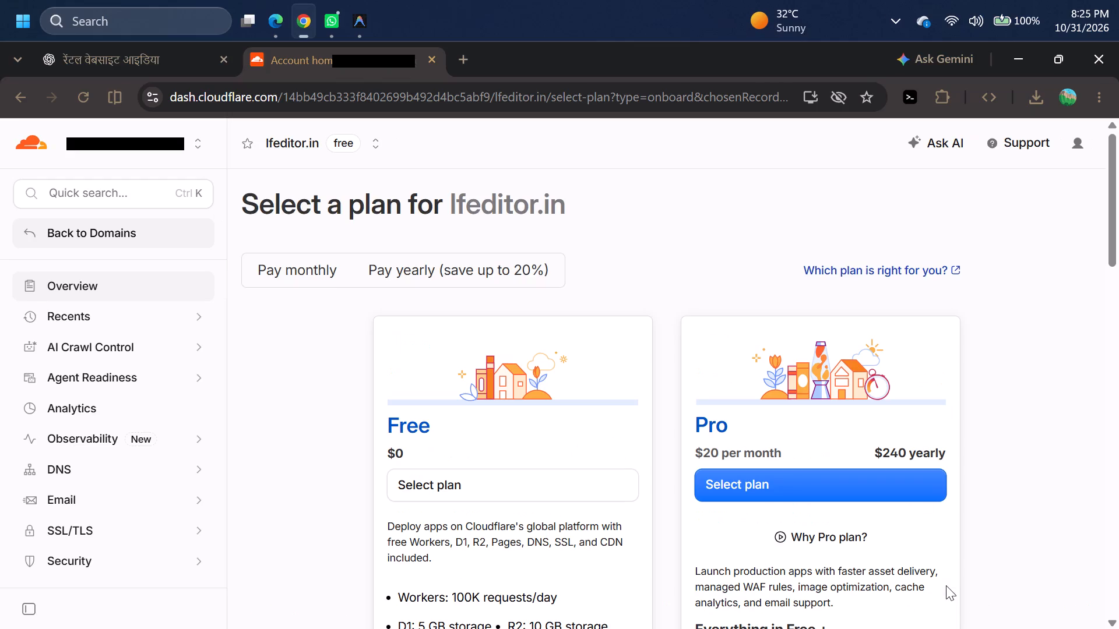
Compare the available Cloudflare plans and choose the Free $0 plan for lfeditor.in.
scroll(902, 588, "down", 7)
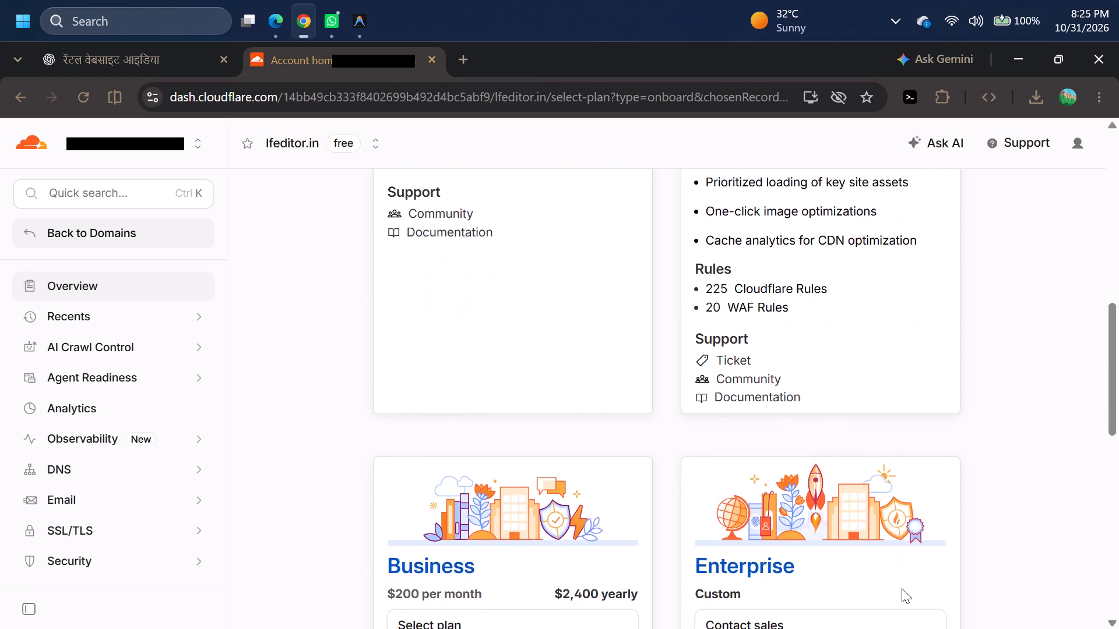
scroll(902, 588, "up", 3)
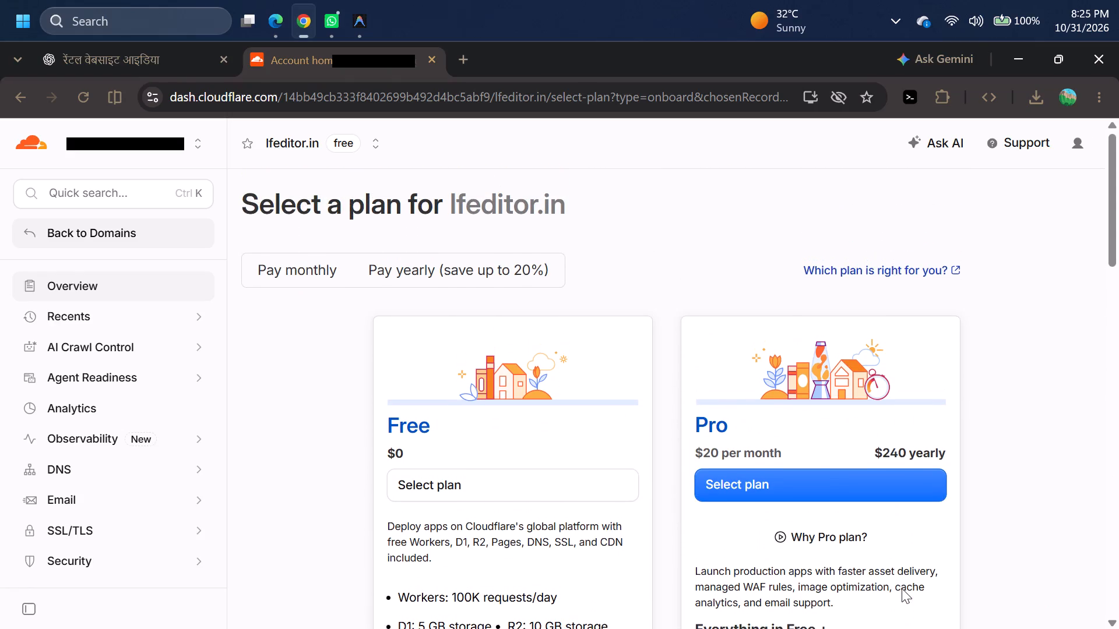
scroll(902, 588, "up", 1)
scroll(902, 588, "down", 1)
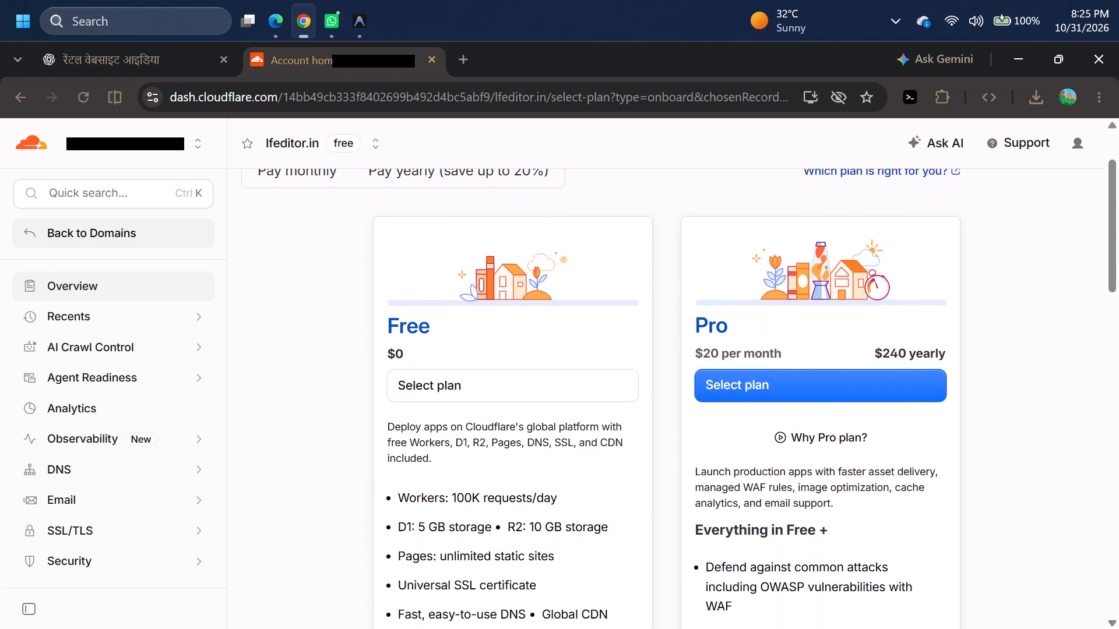
left_click(469, 378)
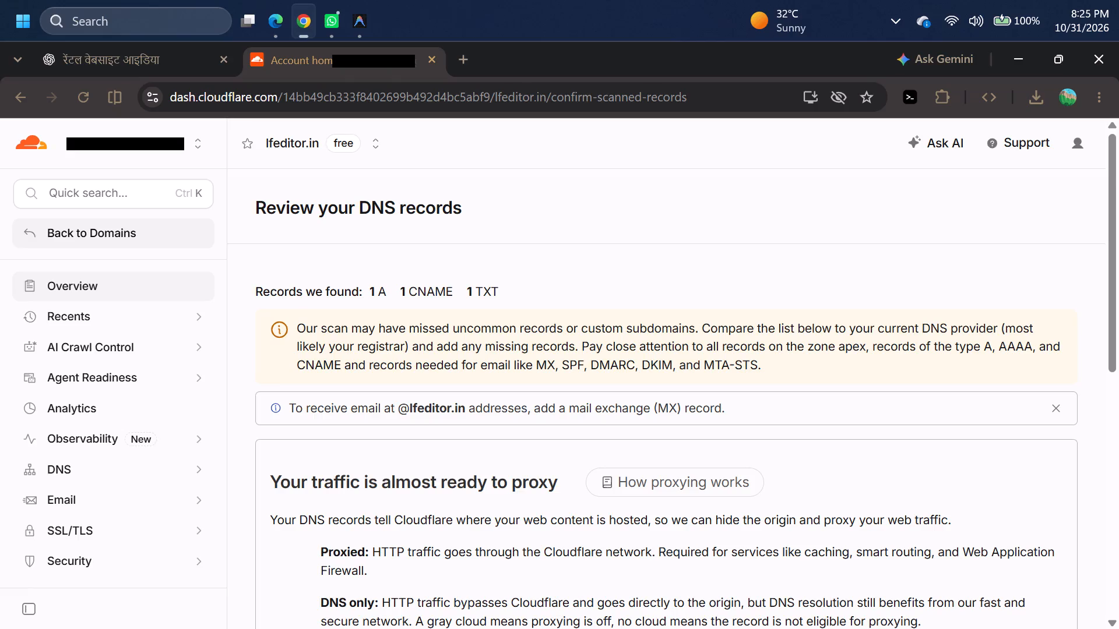
Review the imported DNS records, select the A and CNAME records, and continue to activation.
scroll(733, 515, "down", 5)
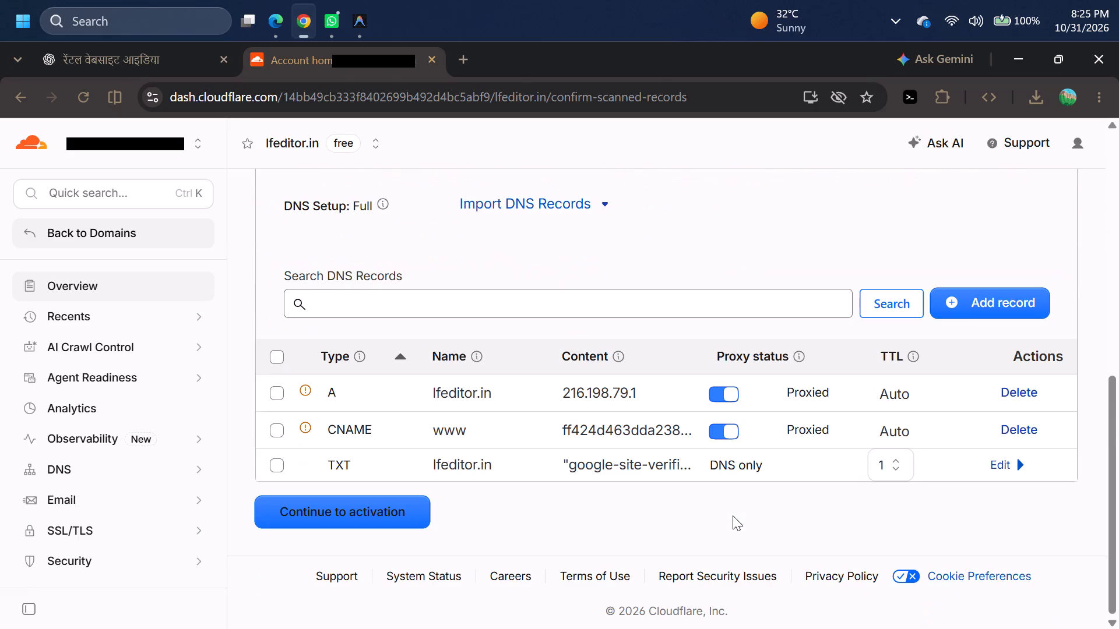
scroll(733, 515, "up", 4)
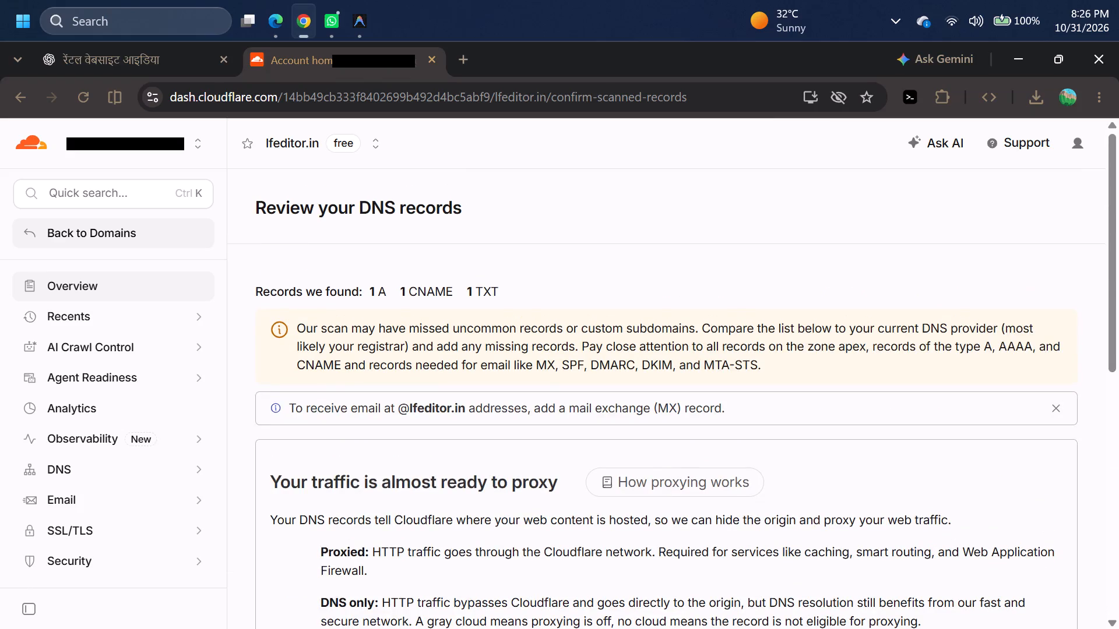
scroll(733, 515, "down", 4)
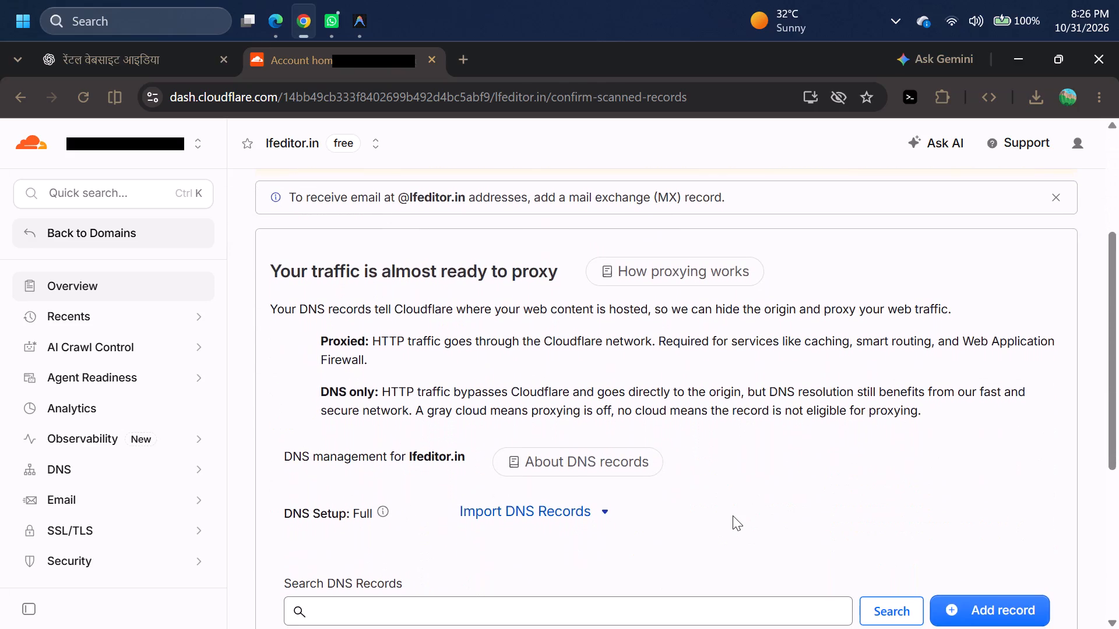
scroll(733, 515, "down", 1)
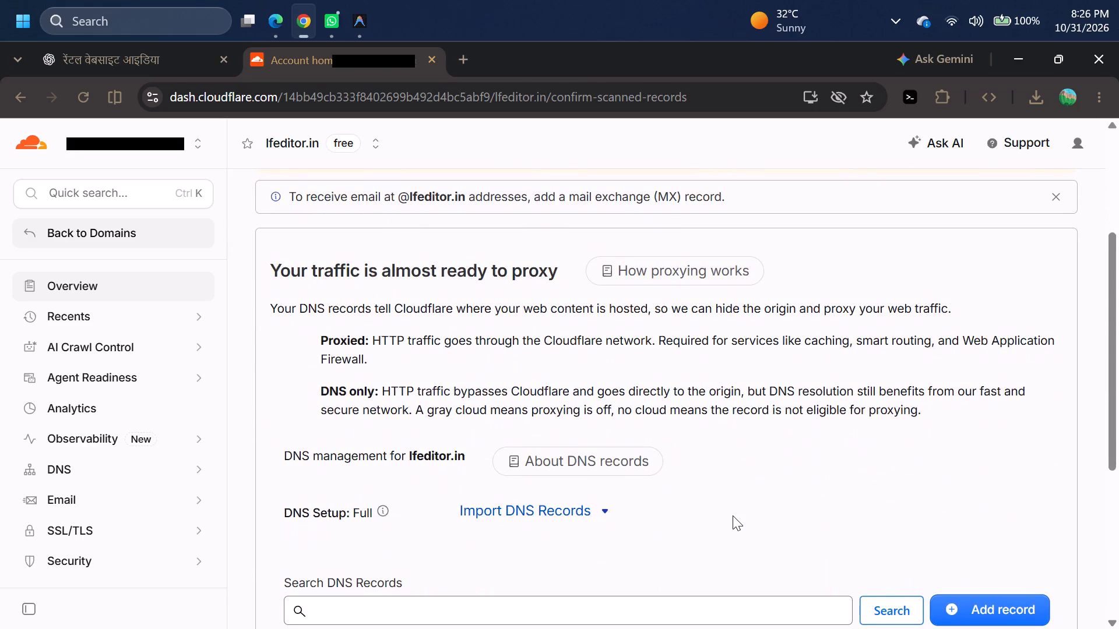
scroll(733, 515, "down", 5)
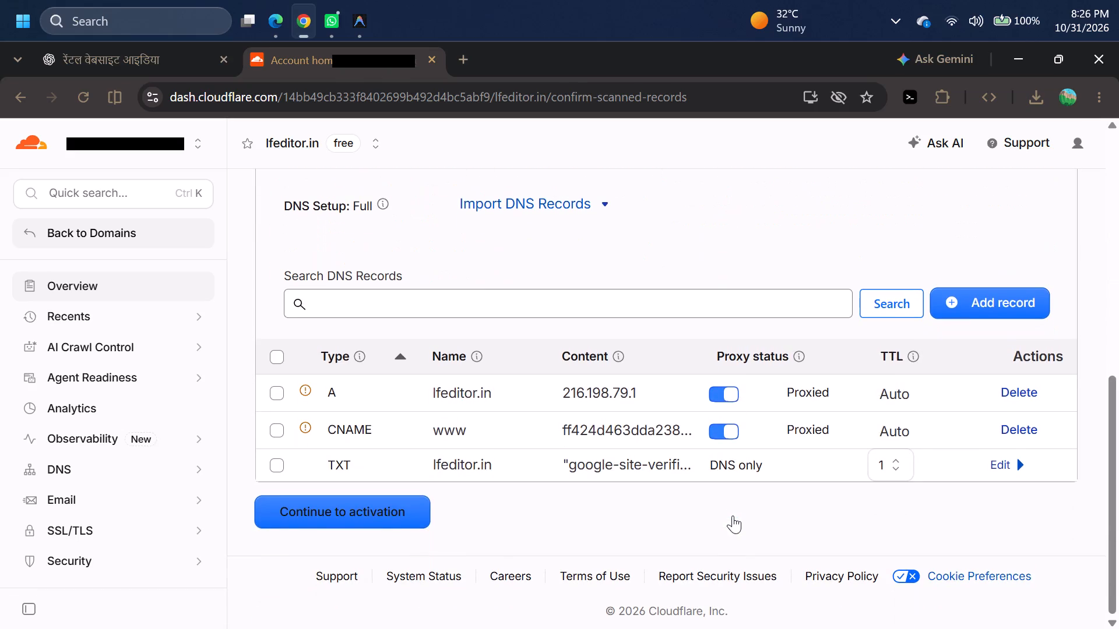
scroll(733, 515, "down", 1)
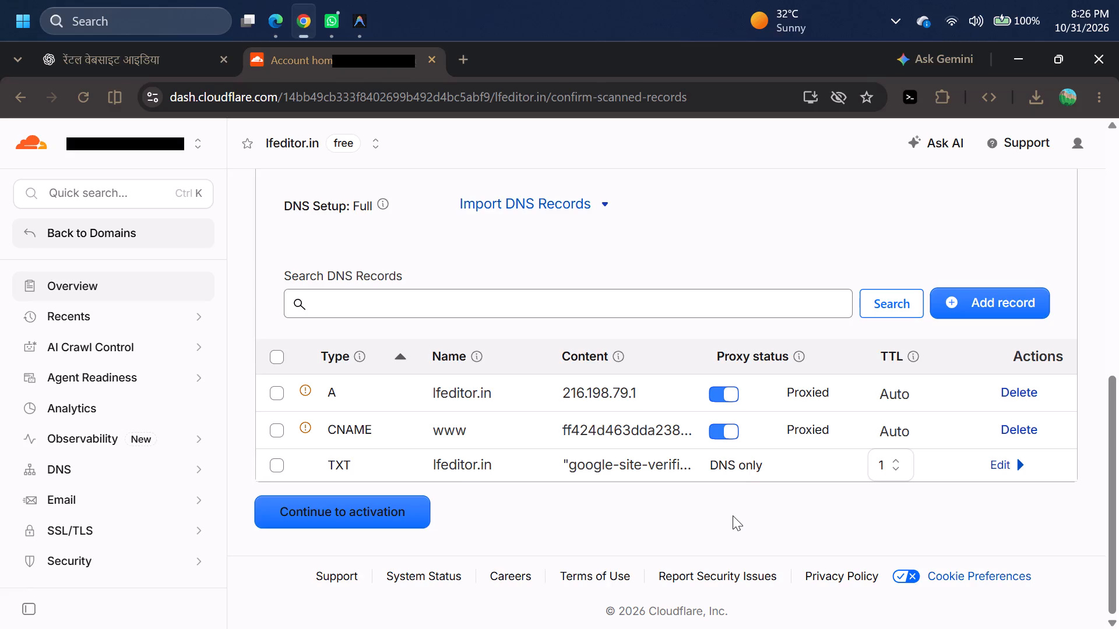
scroll(727, 533, "down", 7)
left_click(280, 390)
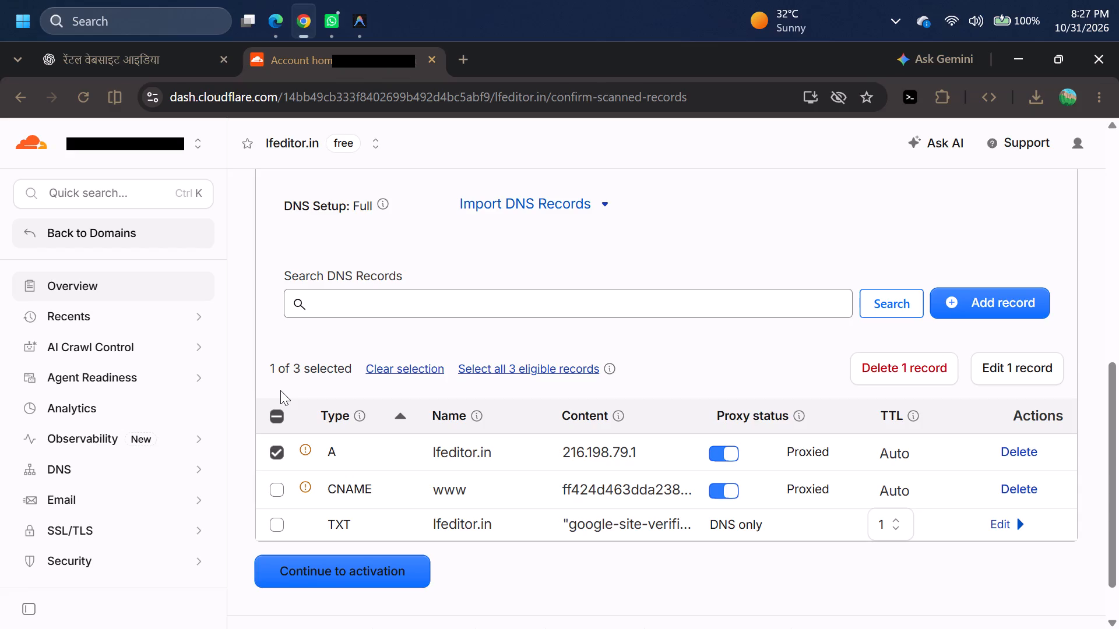
left_click(276, 489)
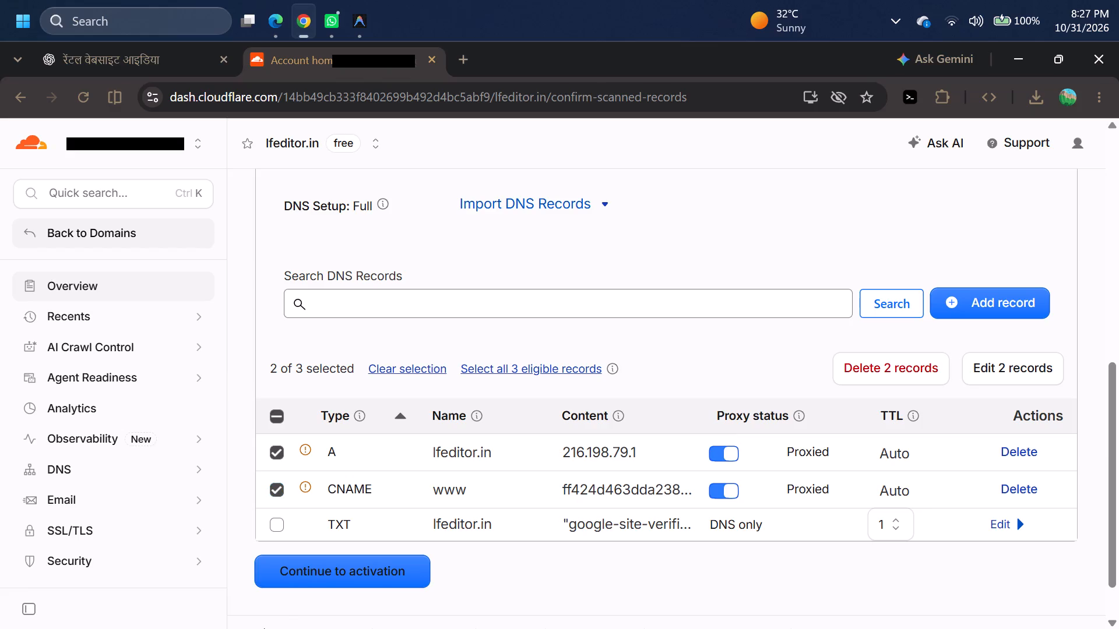
left_click(333, 567)
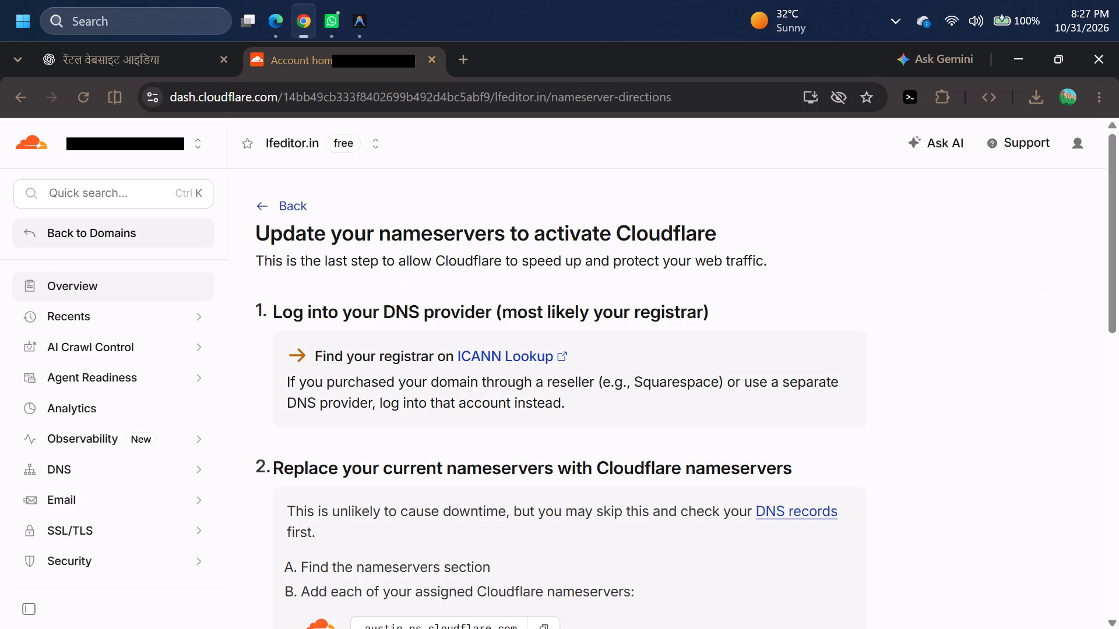
Read the nameserver replacement instructions for lfeditor.in, including the assigned Cloudflare nameservers, those to delete and the DNSSEC and origin recommendations.
scroll(610, 492, "down", 4)
scroll(610, 492, "up", 1)
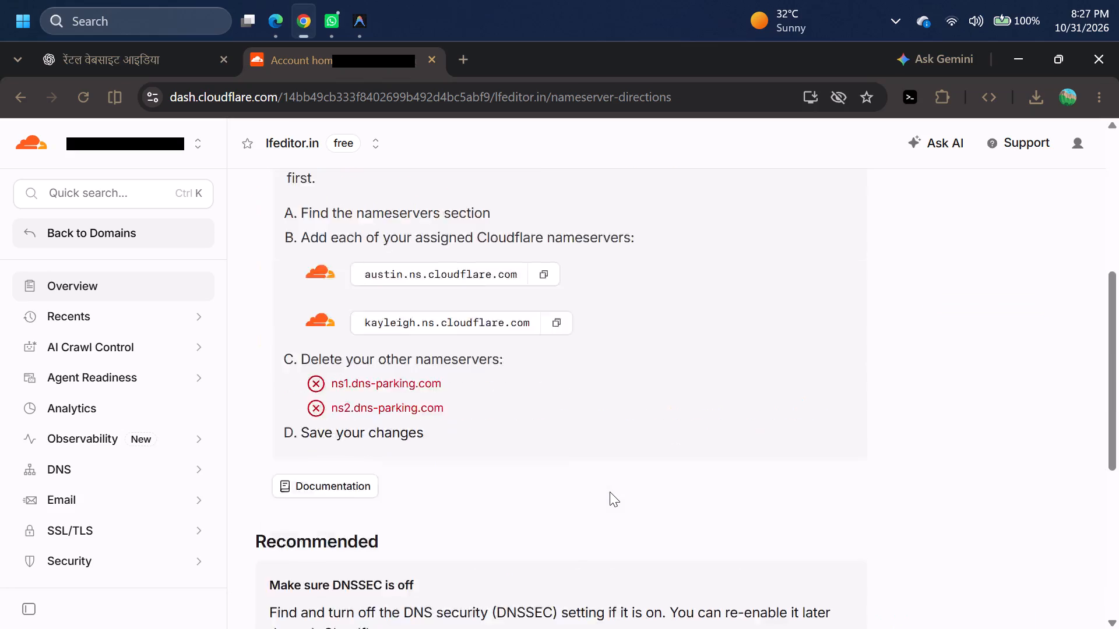
scroll(610, 492, "up", 2)
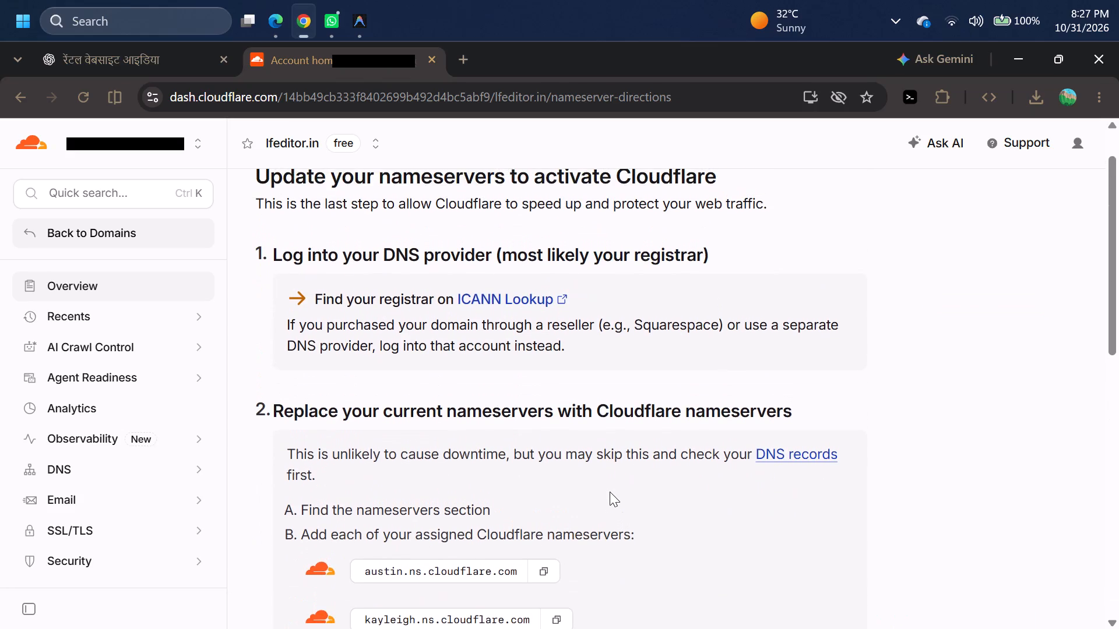
scroll(610, 492, "up", 2)
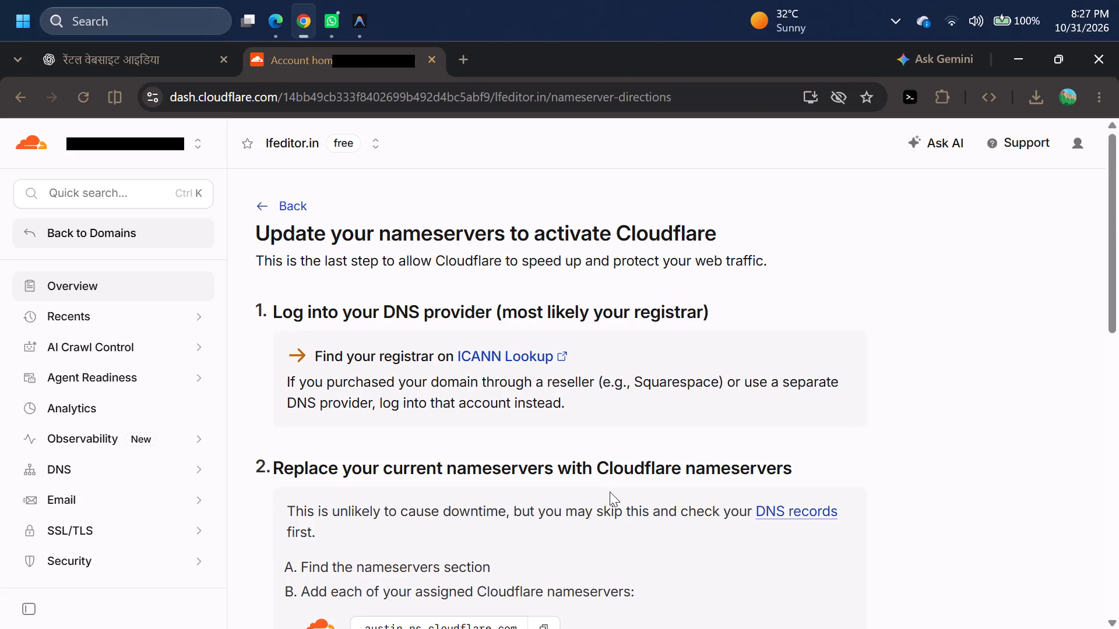
scroll(610, 492, "down", 4)
scroll(610, 492, "up", 1)
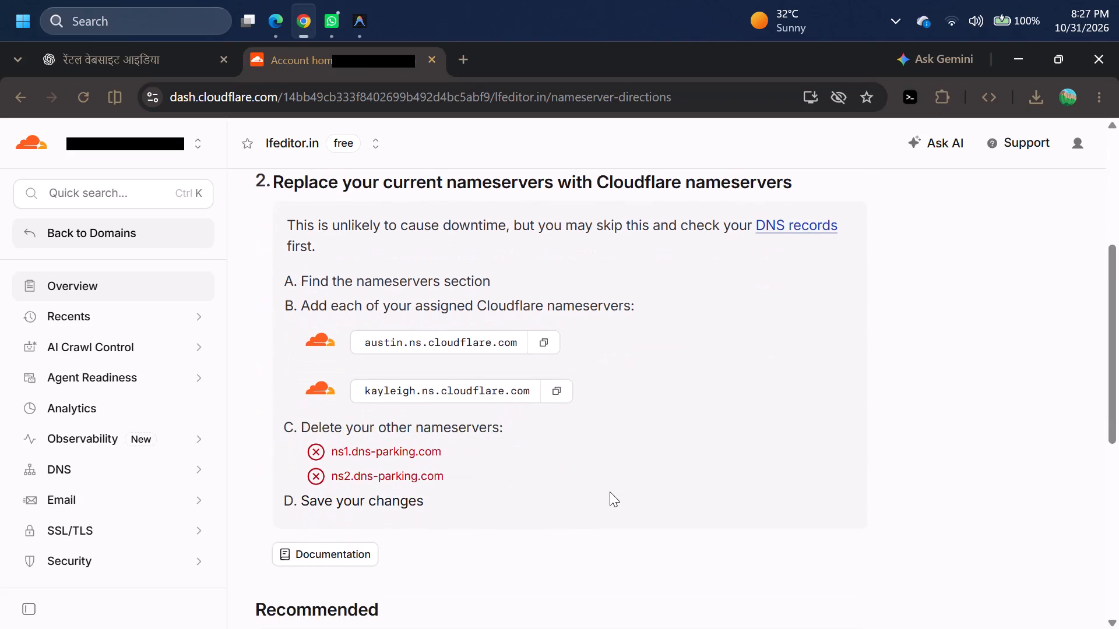
scroll(610, 492, "up", 1)
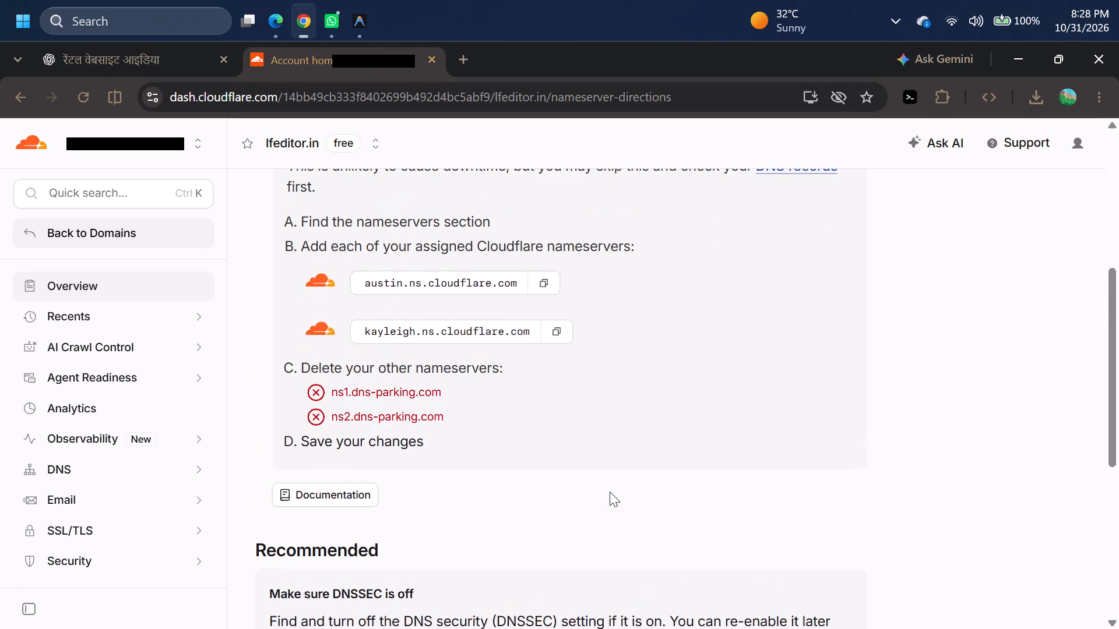
scroll(610, 492, "up", 1)
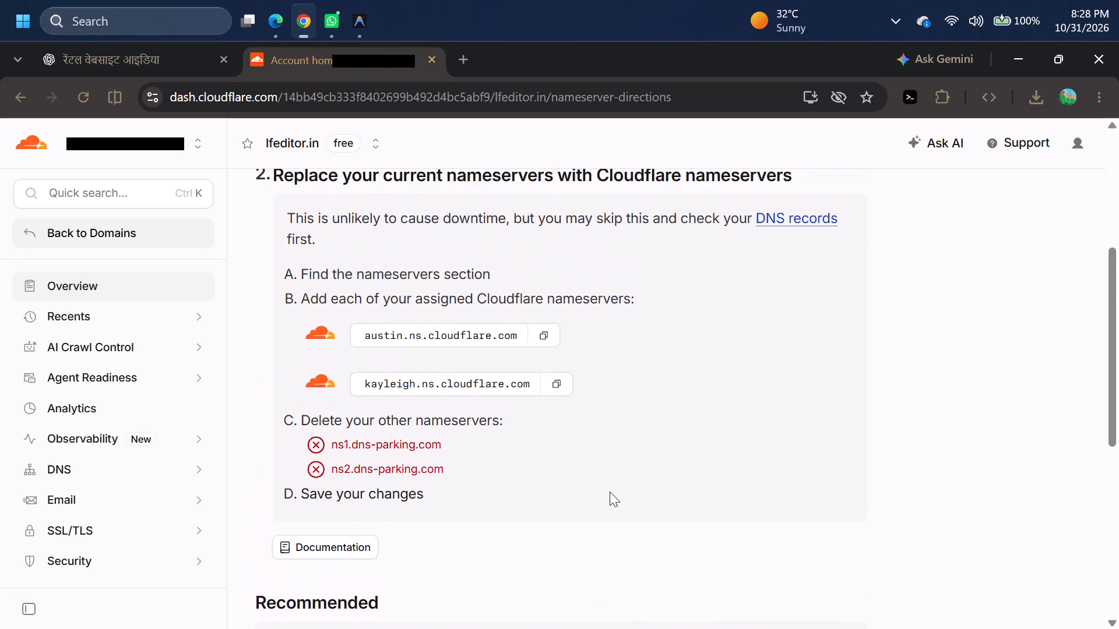
scroll(610, 492, "down", 3)
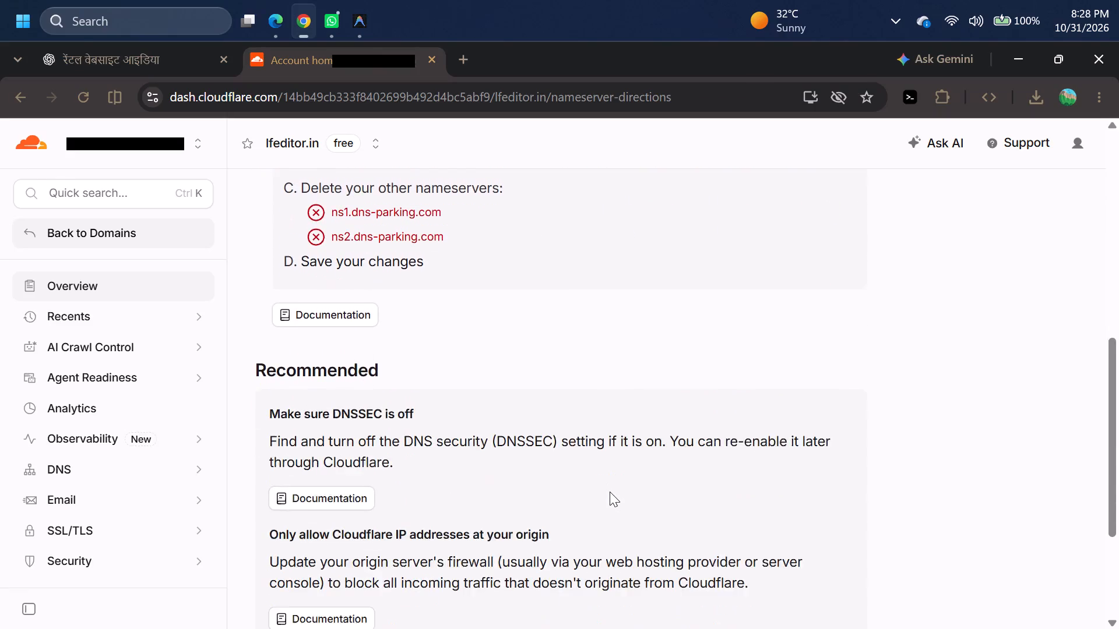
scroll(610, 492, "down", 3)
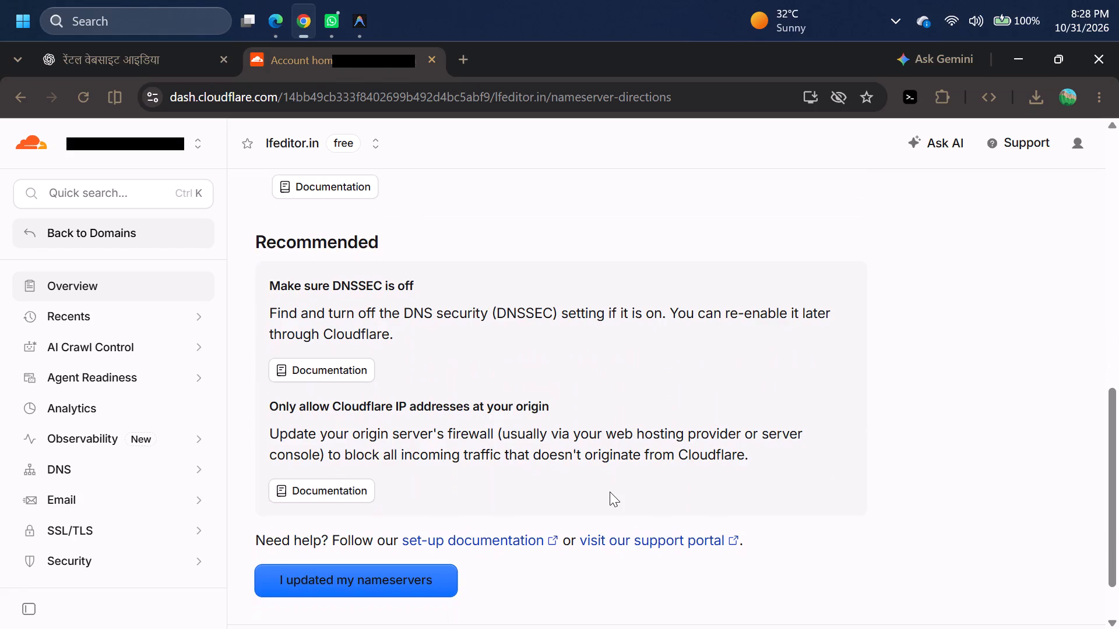
scroll(610, 492, "down", 1)
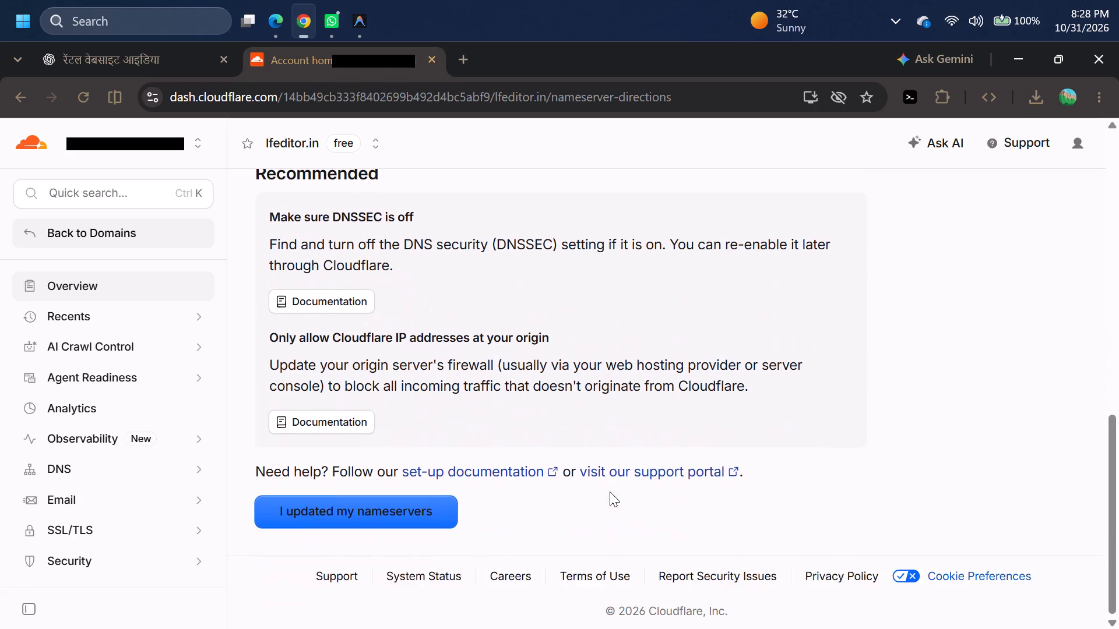
scroll(610, 492, "down", 1)
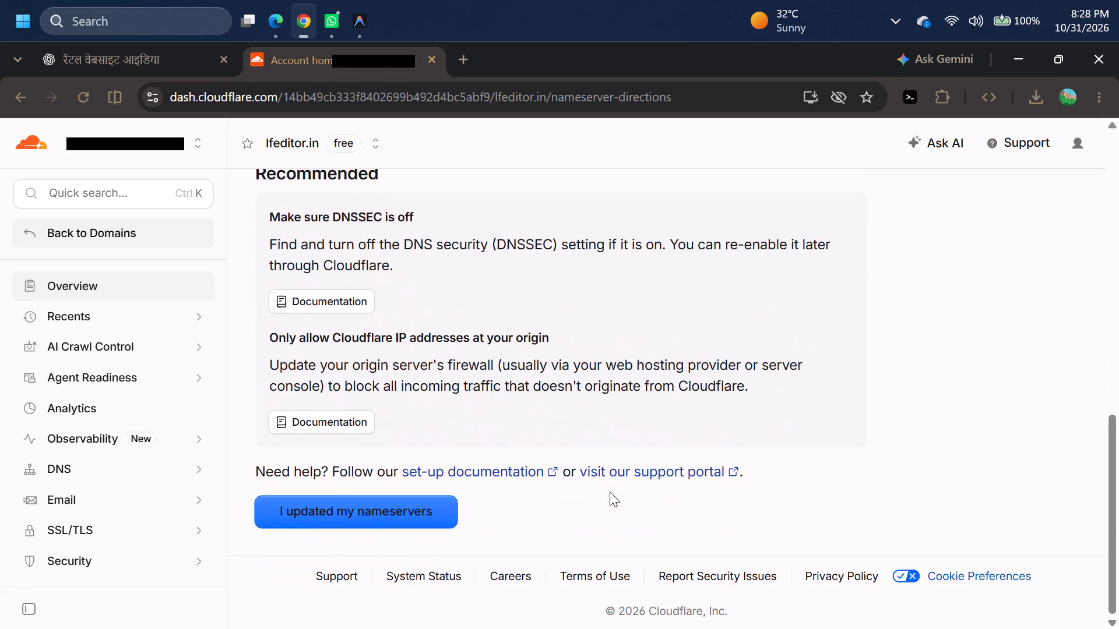
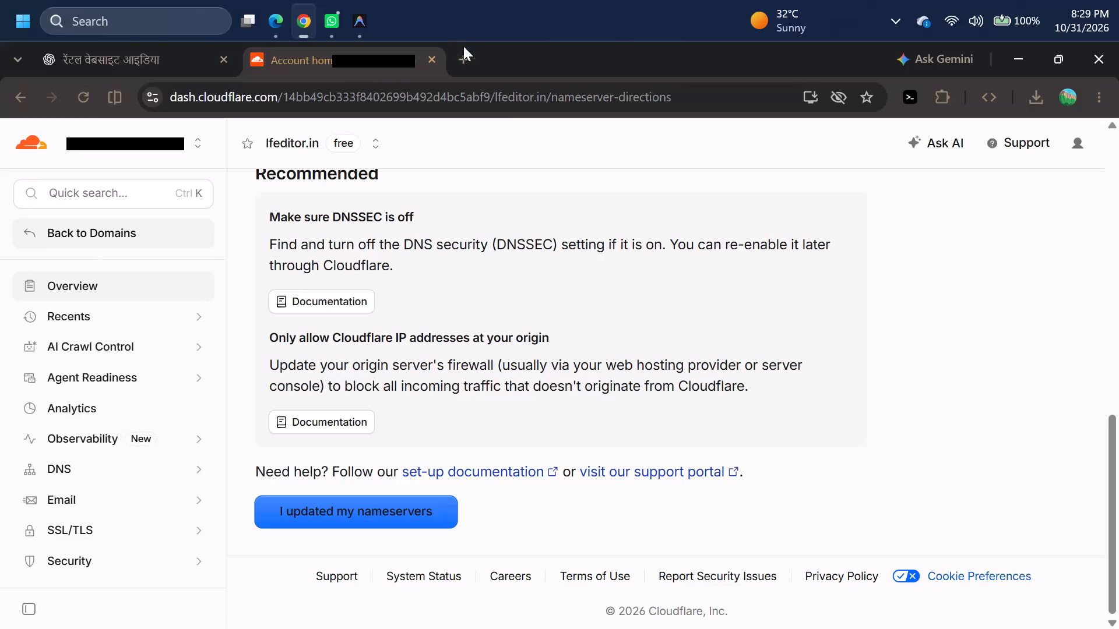
Search Google for hostinger in a new browser tab and open the Hostinger website from the results.
left_click(464, 49)
left_click(404, 397)
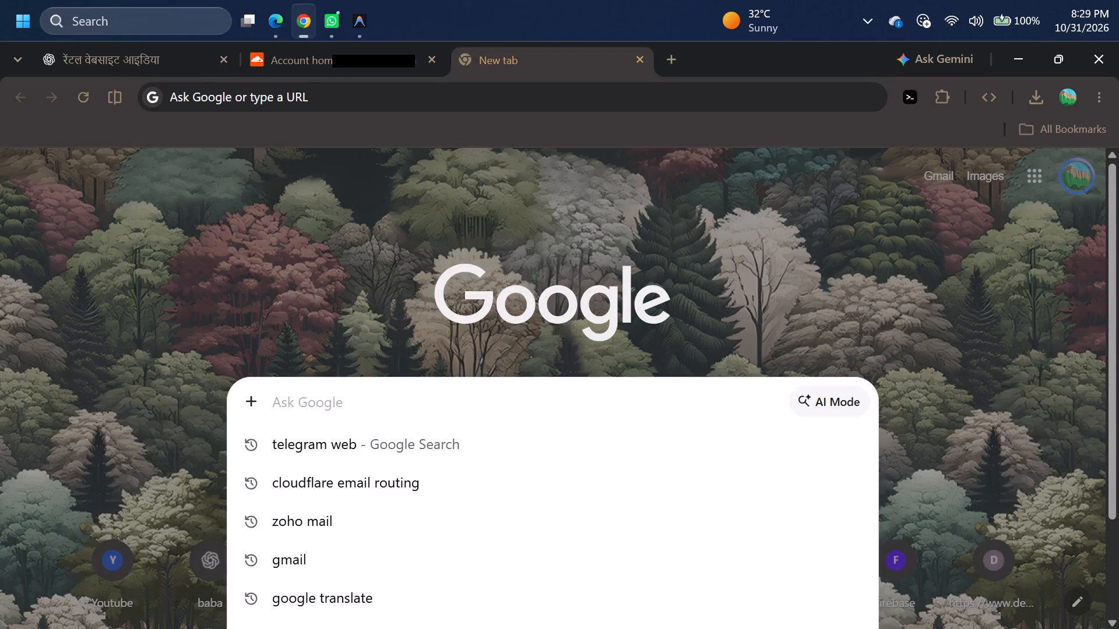
type("hos")
key("Return")
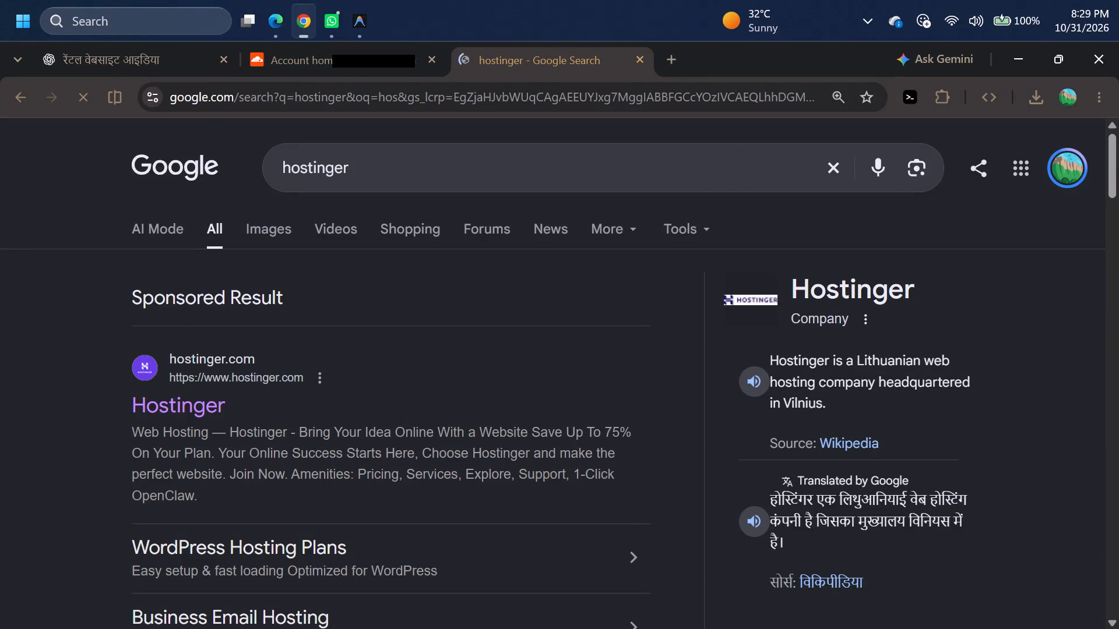
left_click(179, 403)
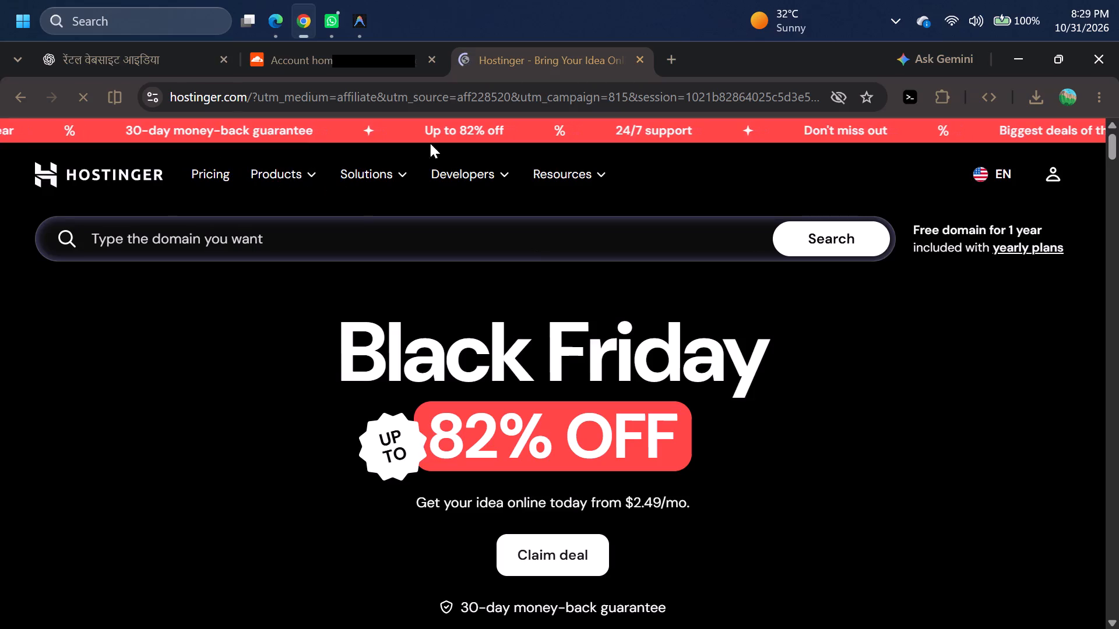
Look through the Hostinger home page, including its website hosting plan offers.
left_click(597, 169)
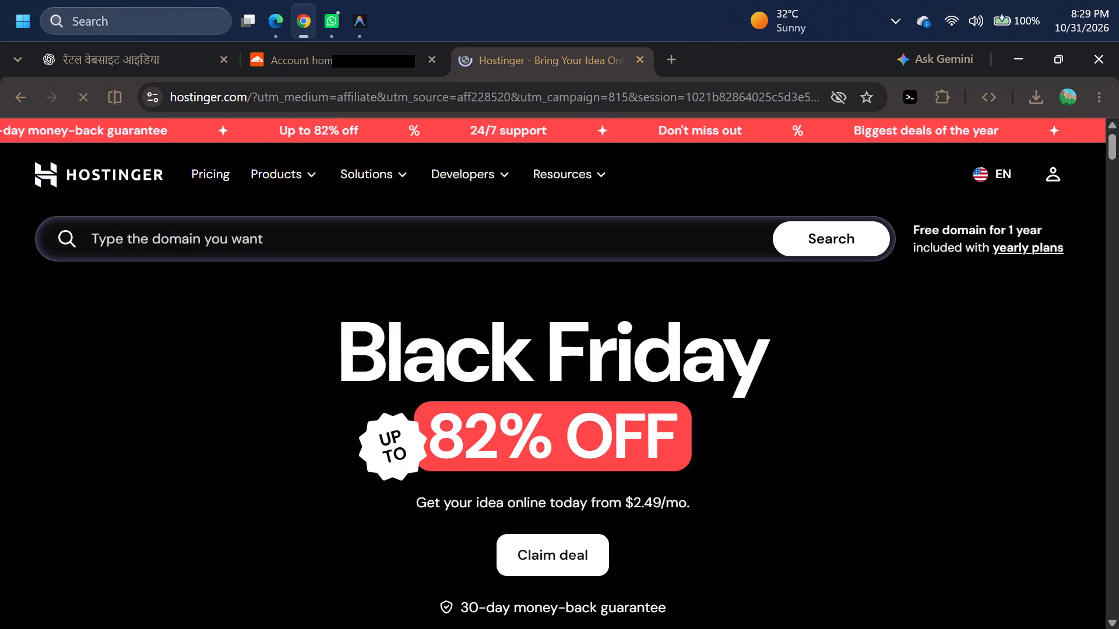
scroll(746, 242, "down", 2)
scroll(747, 278, "up", 3)
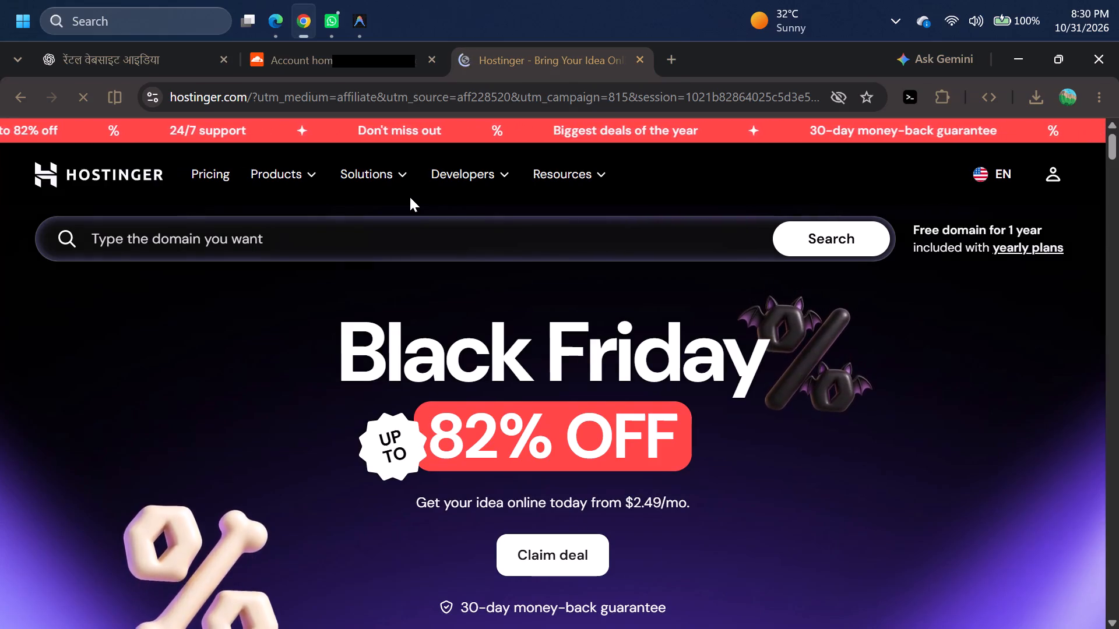
scroll(410, 197, "down", 1)
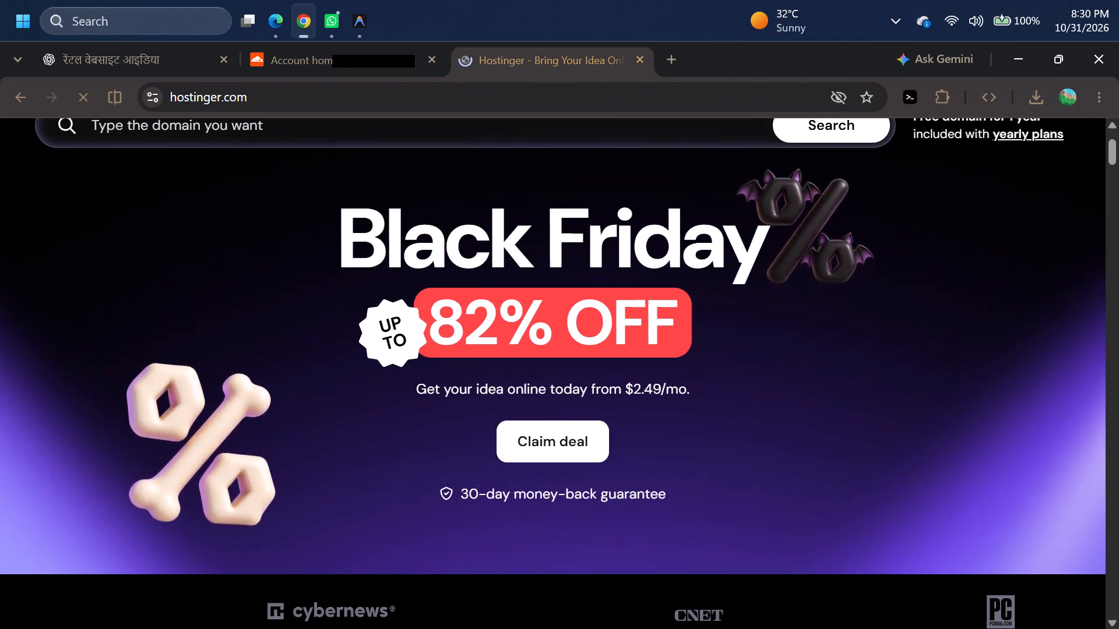
scroll(410, 197, "down", 4)
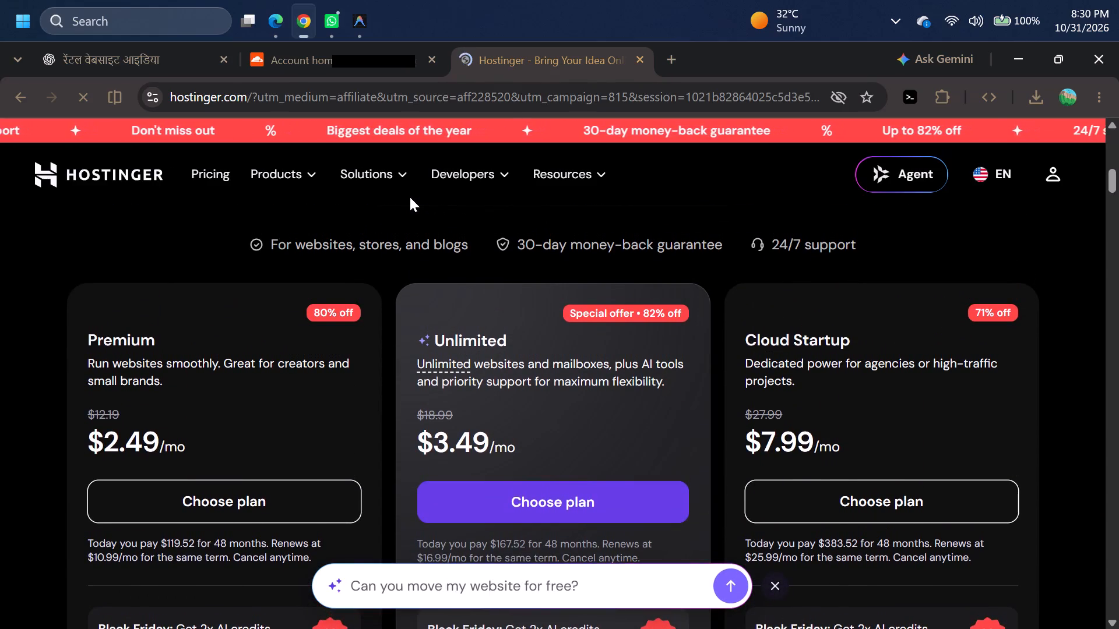
scroll(410, 197, "up", 3)
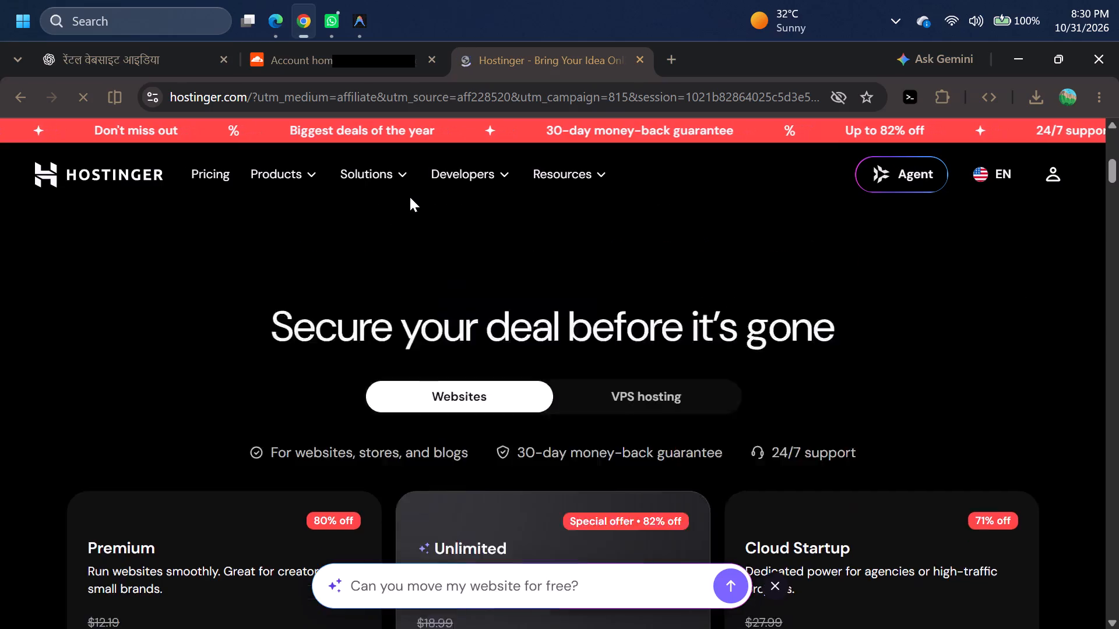
scroll(485, 429, "up", 3)
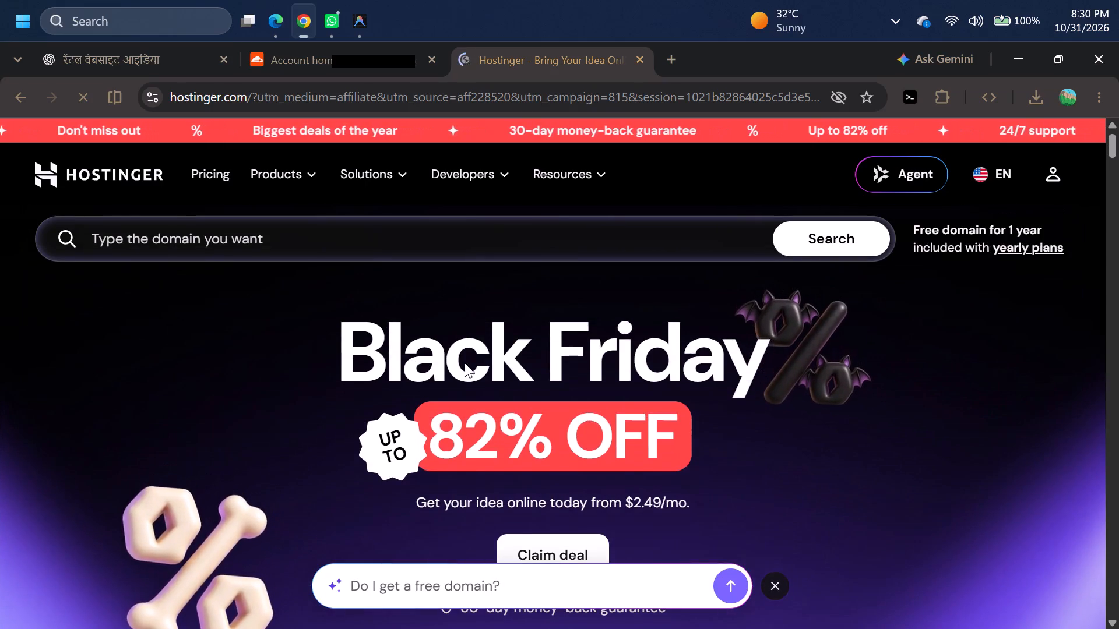
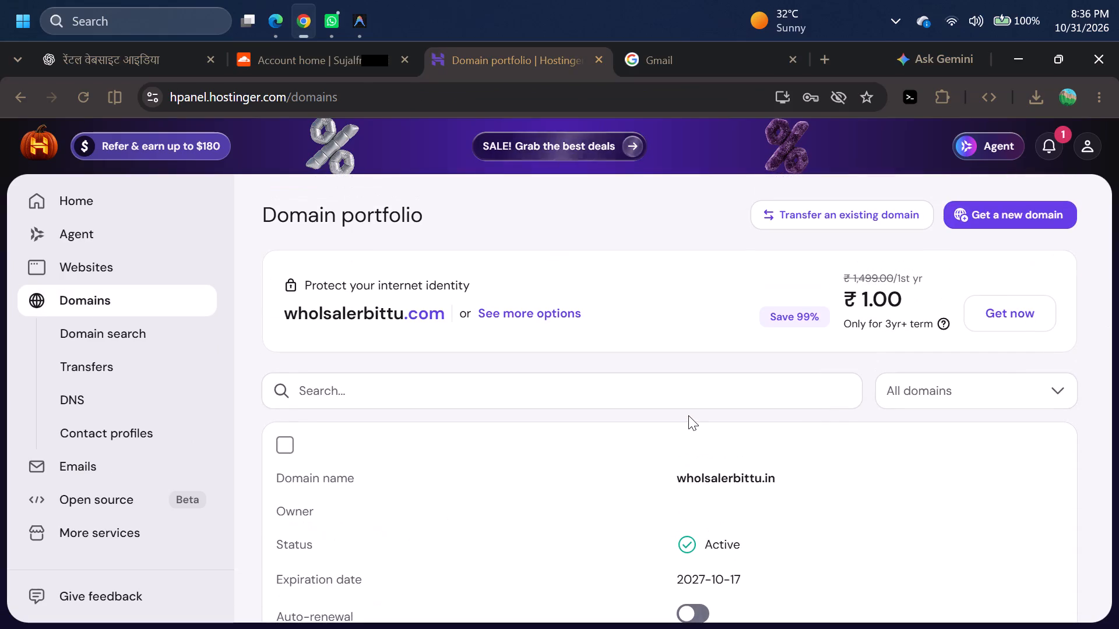
Find lfeditor.in in the Hostinger domain portfolio and open its management page.
scroll(688, 415, "down", 2)
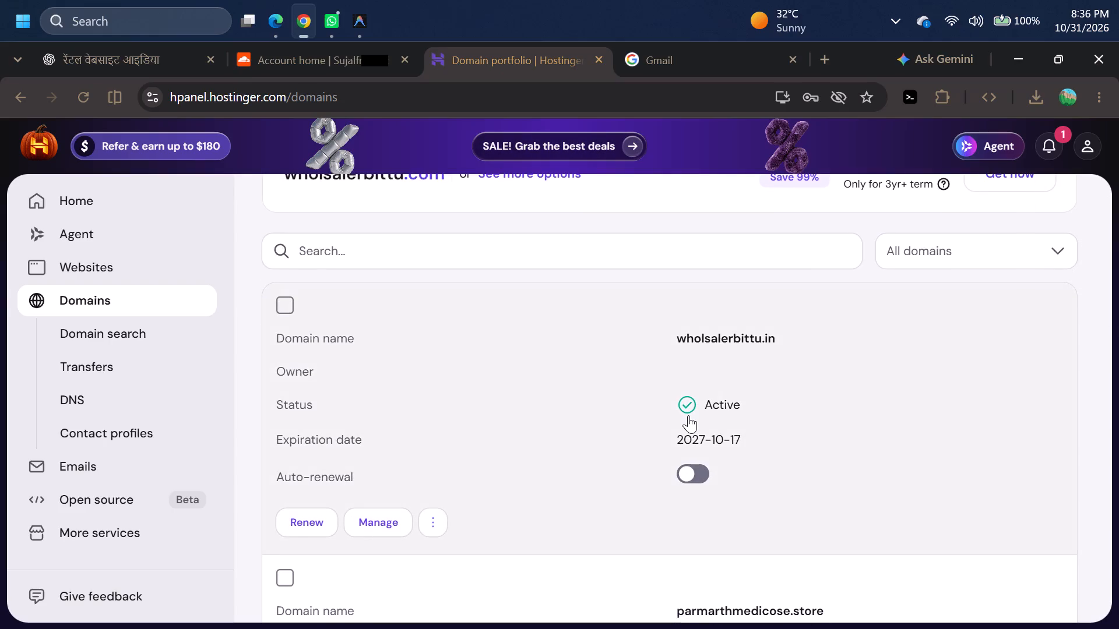
scroll(688, 415, "down", 3)
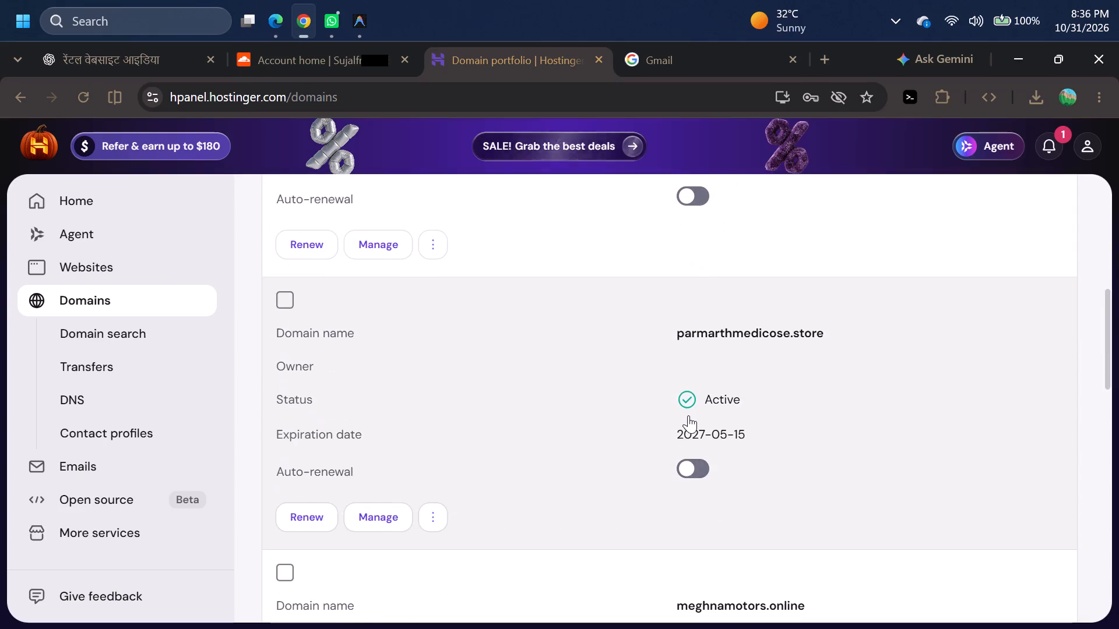
scroll(688, 415, "down", 6)
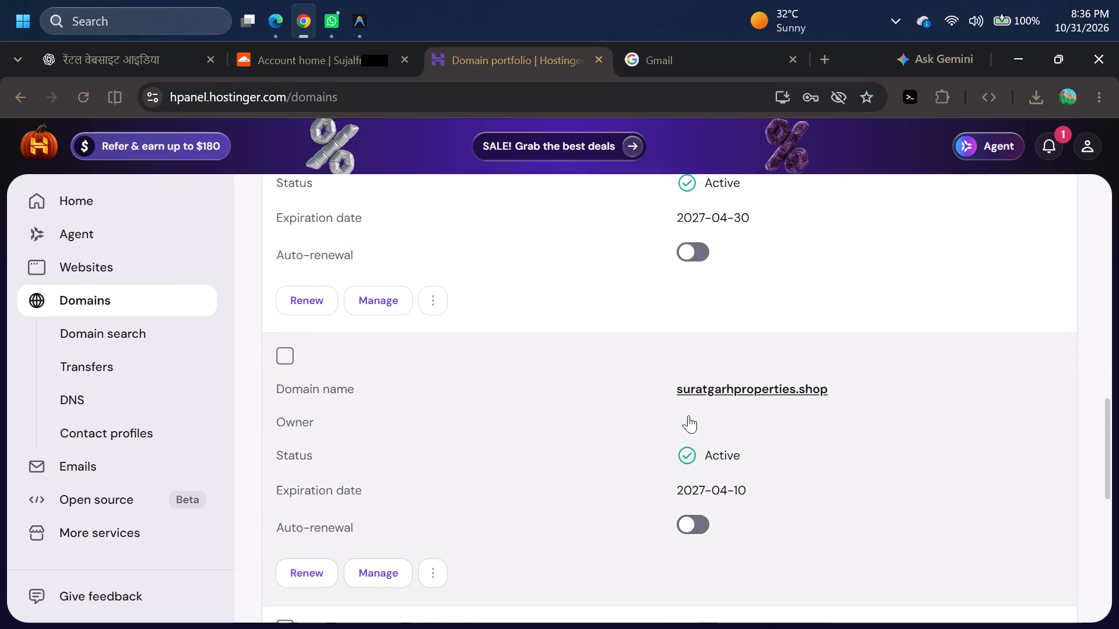
scroll(688, 415, "down", 1)
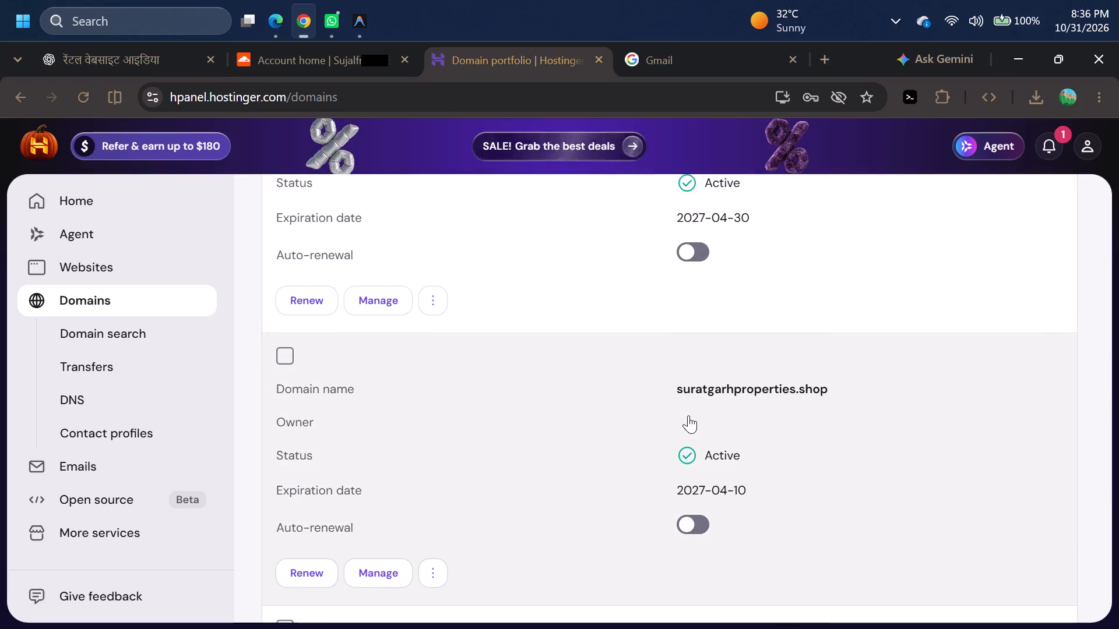
scroll(688, 415, "down", 4)
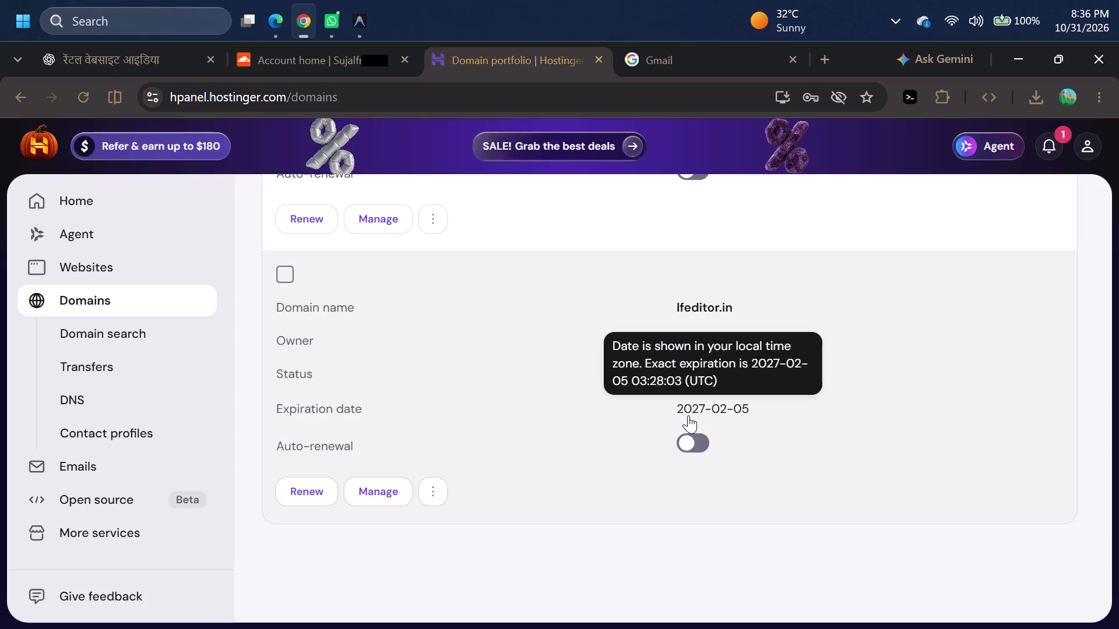
left_click(386, 488)
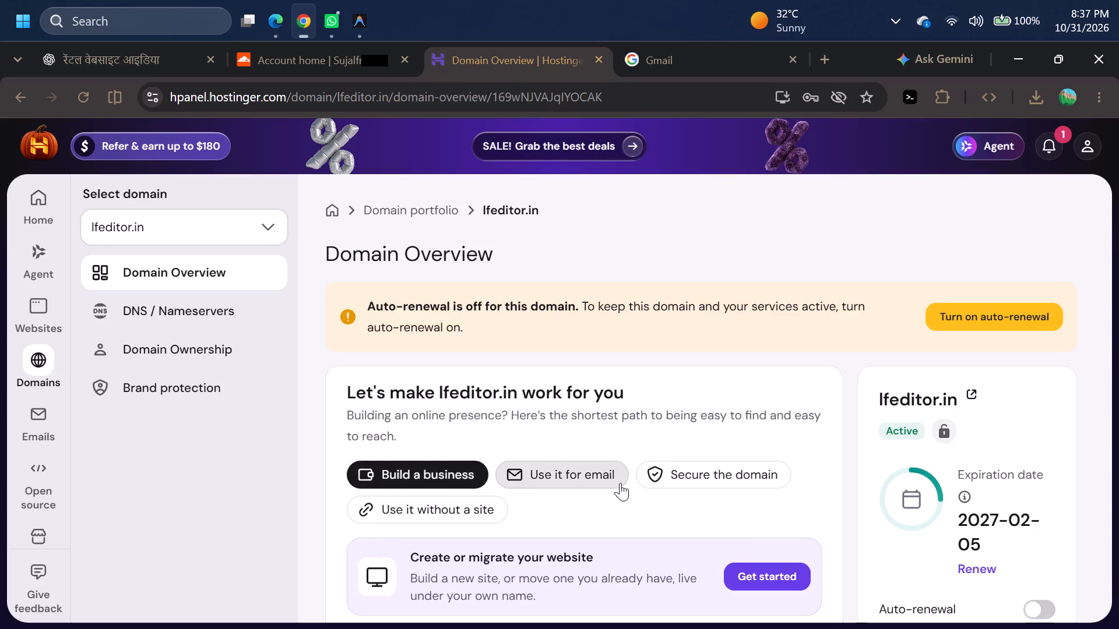
Look through the lfeditor.in domain overview, including its business email offer, nameservers, ownership and transfer details.
scroll(620, 483, "down", 2)
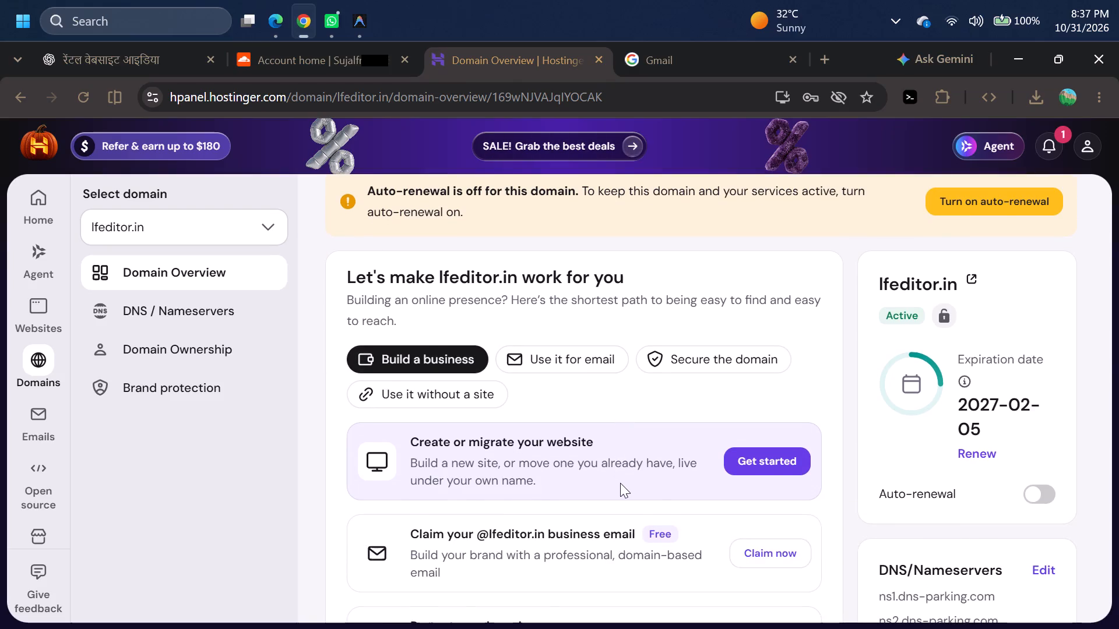
scroll(620, 483, "down", 2)
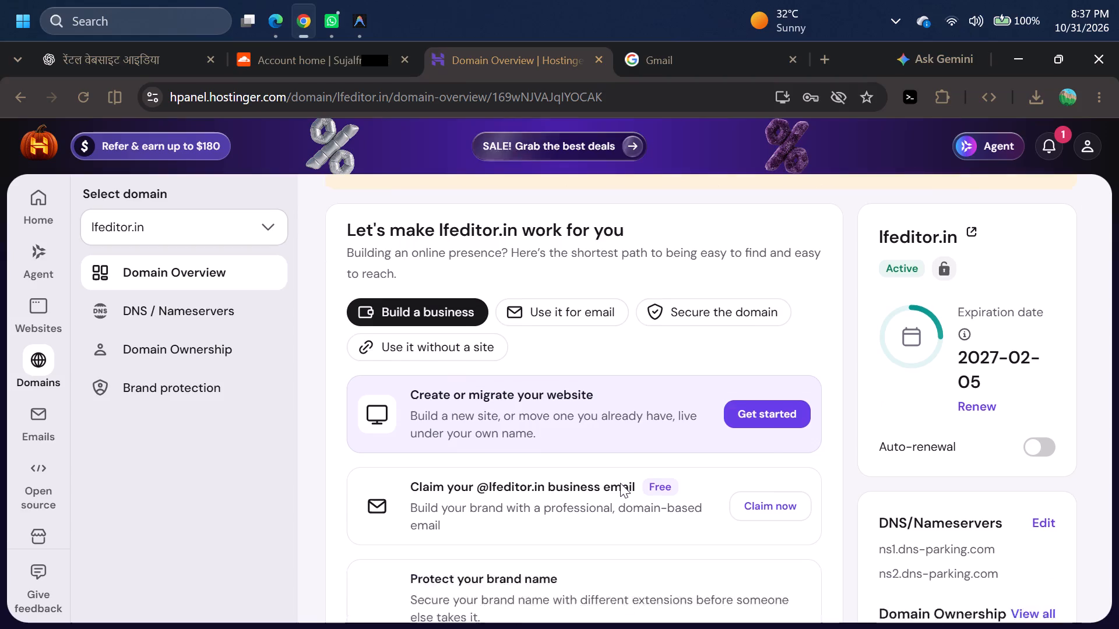
scroll(620, 483, "down", 1)
scroll(620, 483, "up", 1)
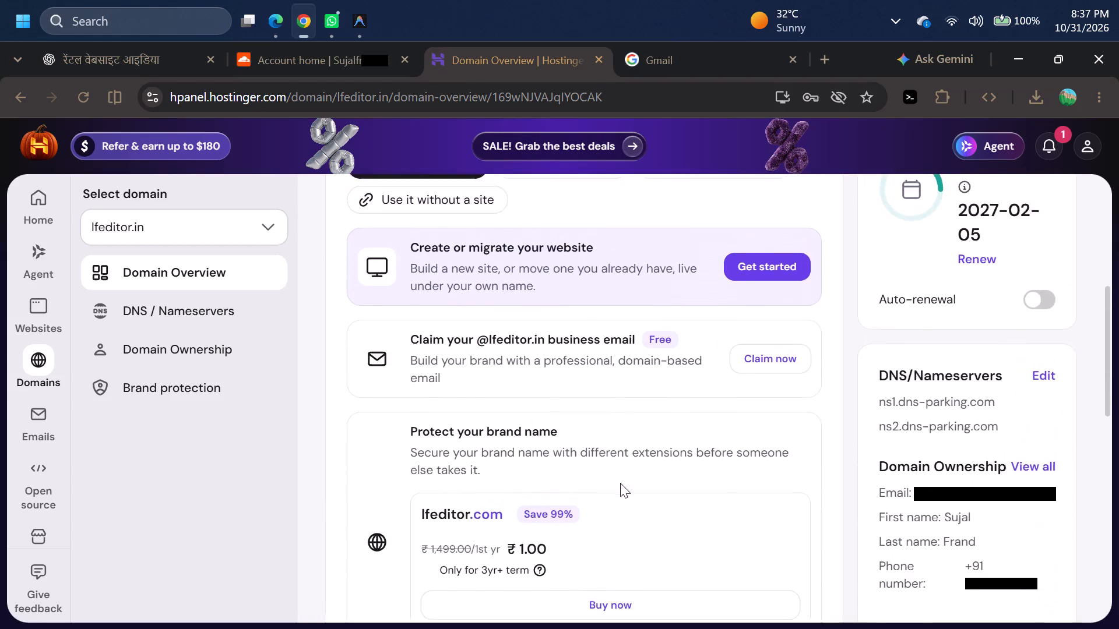
scroll(620, 483, "up", 2)
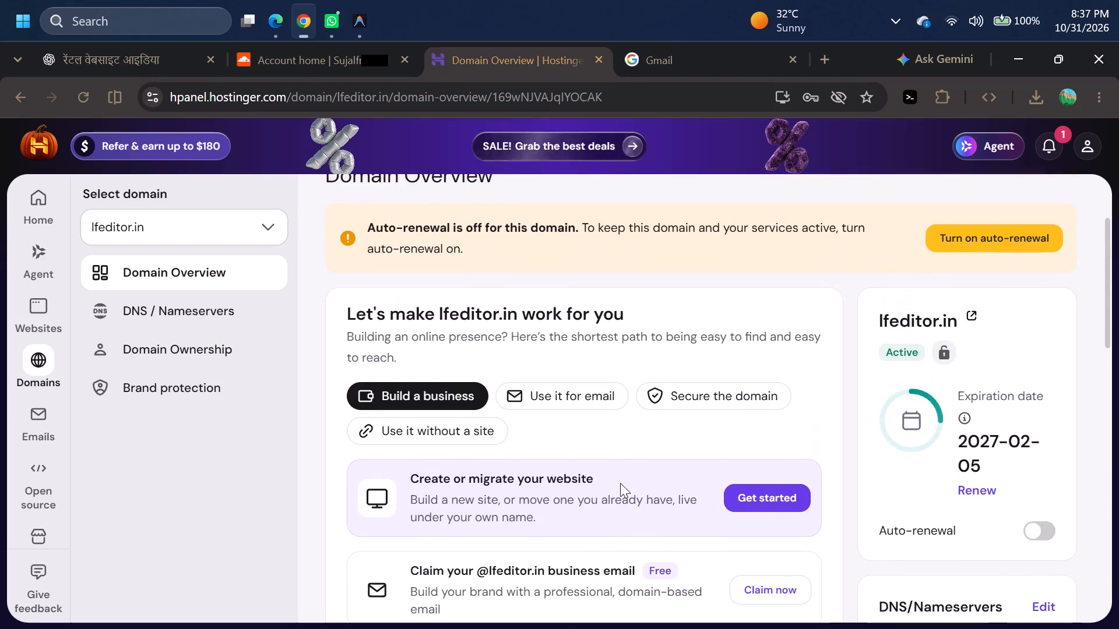
scroll(620, 483, "up", 1)
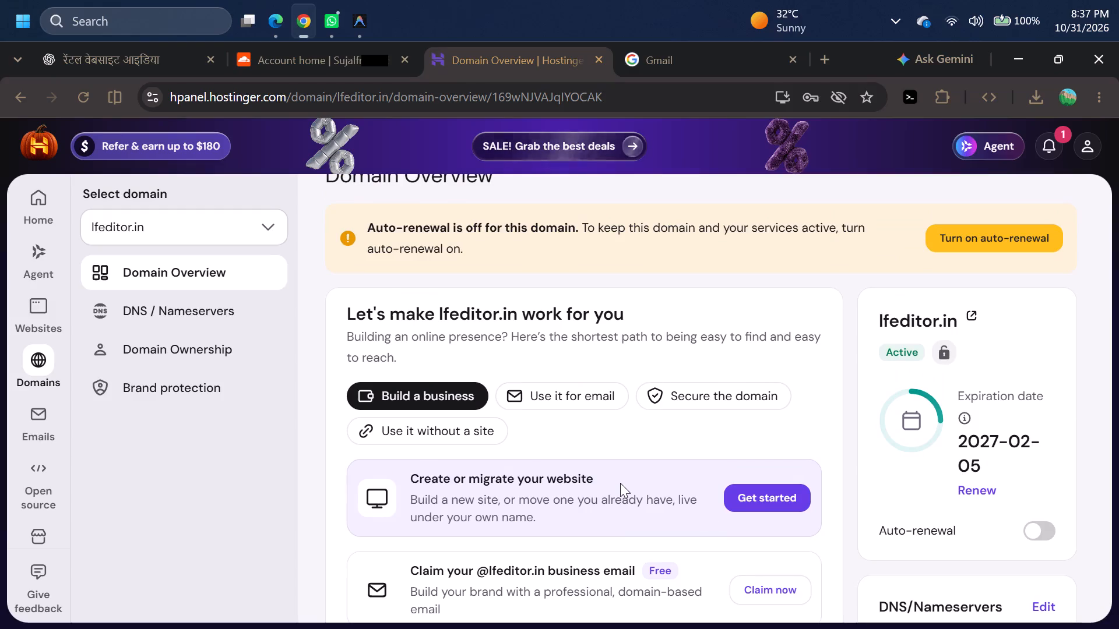
scroll(620, 483, "down", 4)
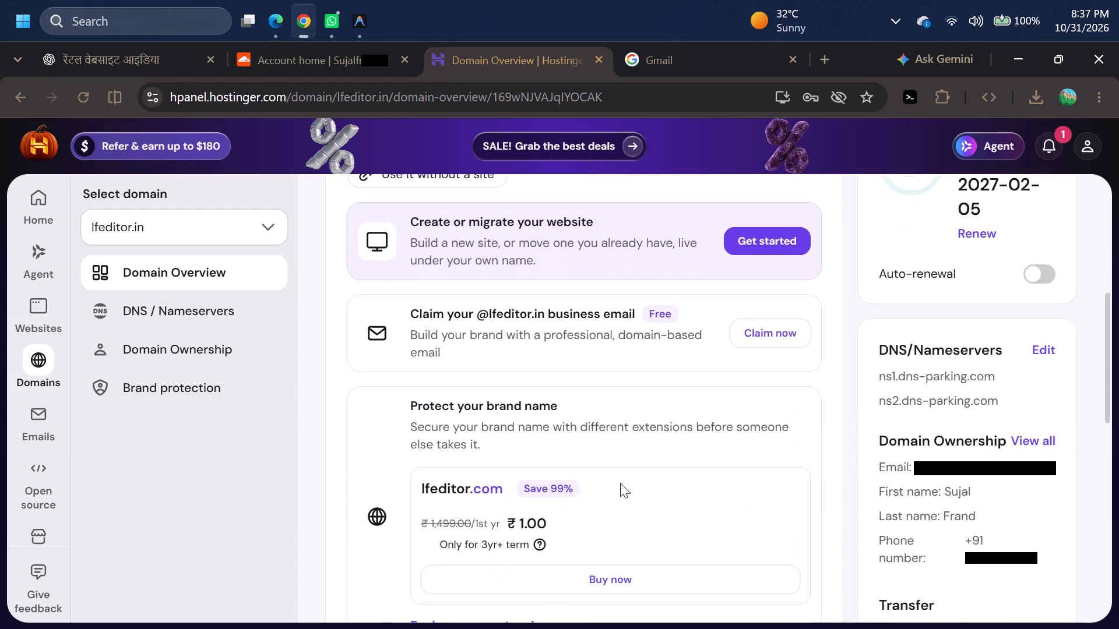
scroll(620, 483, "down", 3)
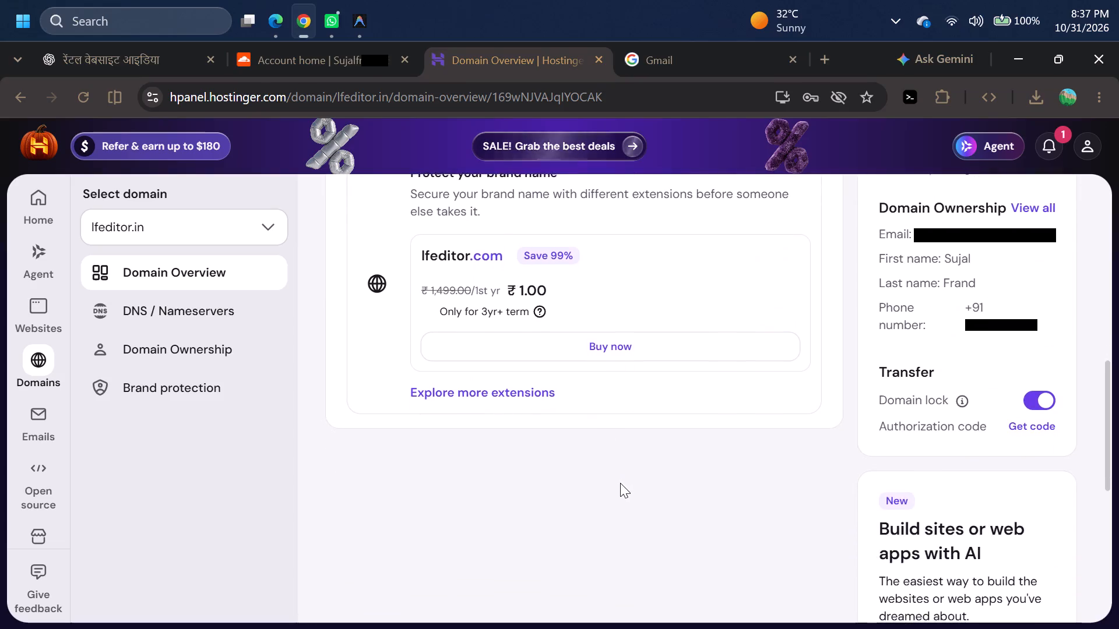
scroll(620, 483, "down", 4)
scroll(620, 483, "up", 1)
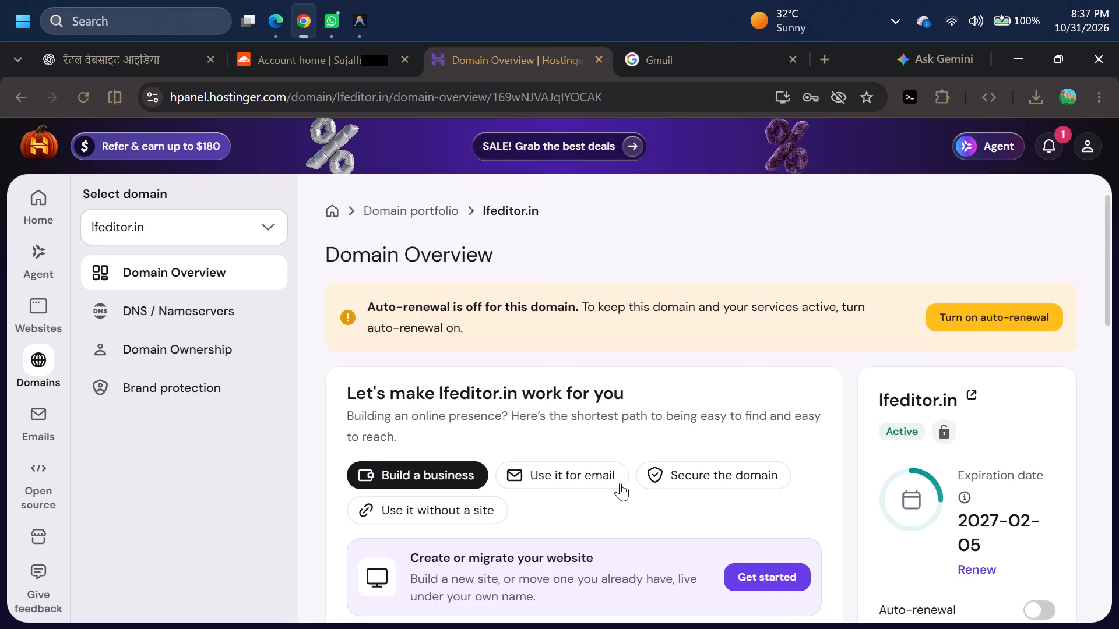
scroll(620, 483, "up", 1)
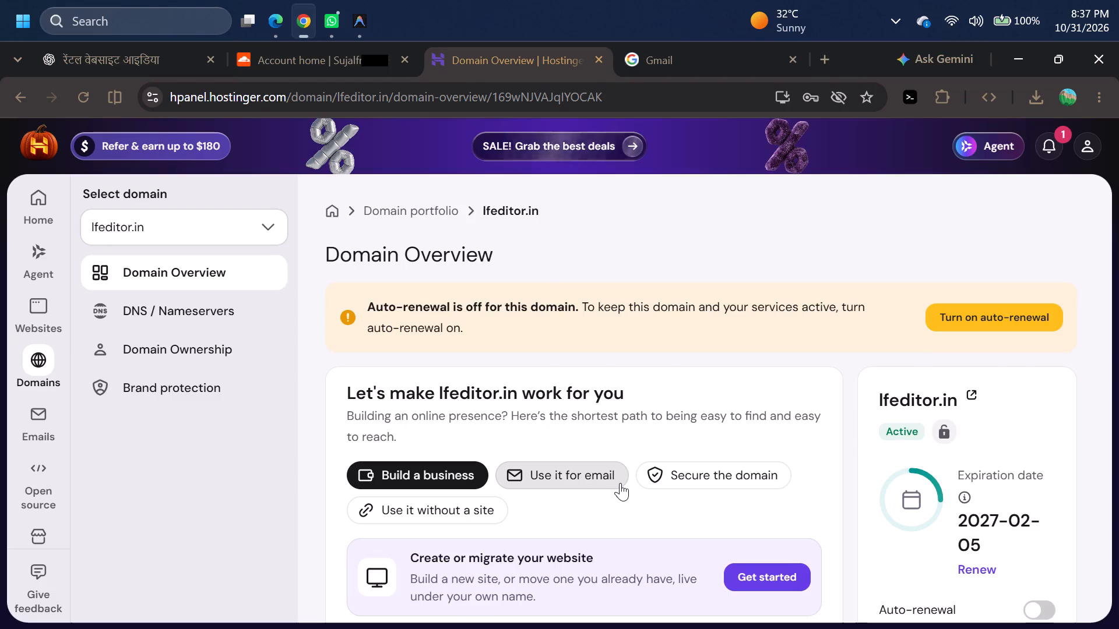
scroll(620, 483, "down", 5)
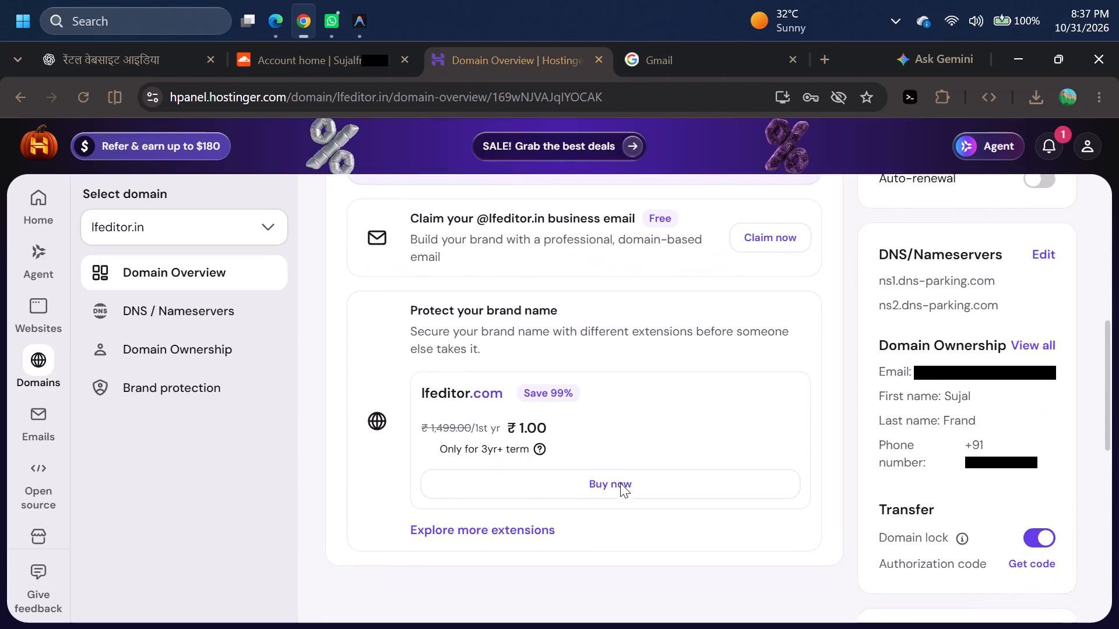
scroll(620, 483, "down", 1)
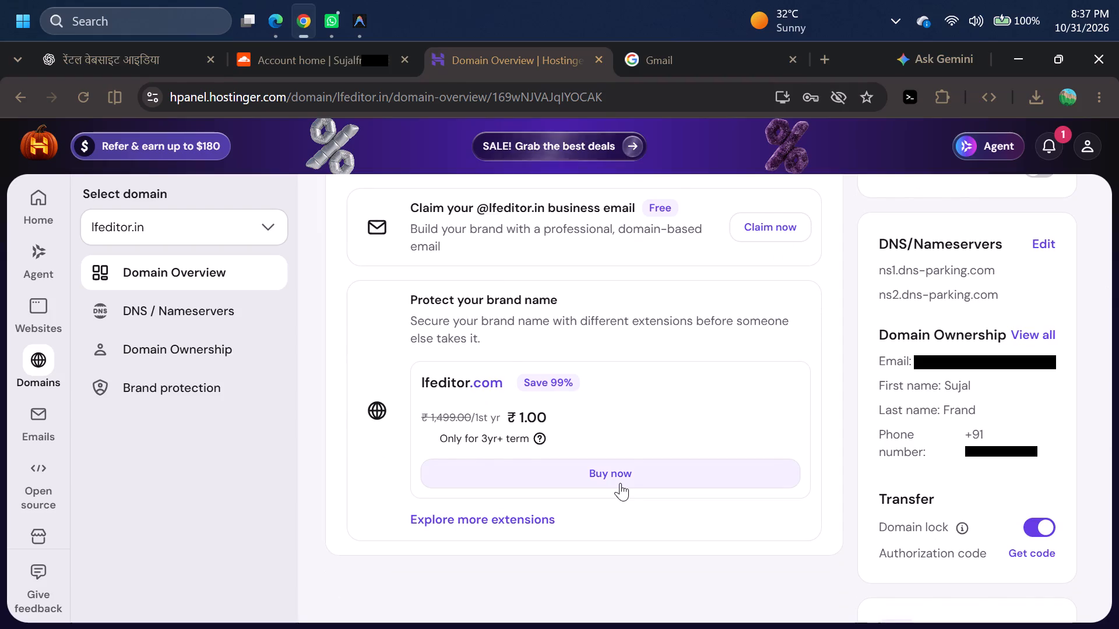
scroll(620, 483, "down", 5)
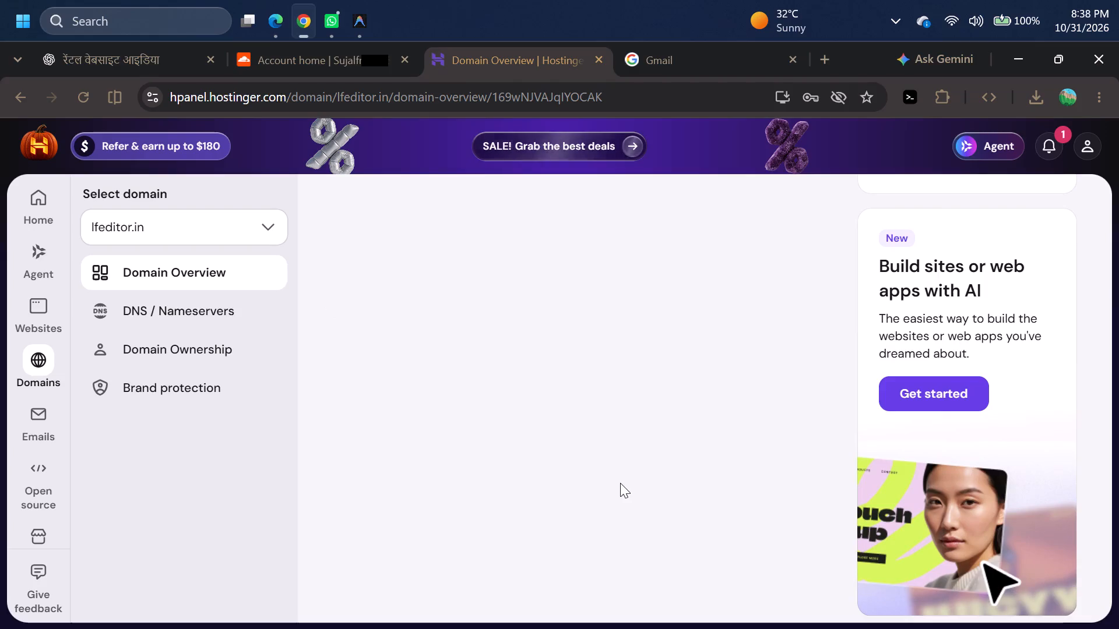
scroll(620, 483, "down", 2)
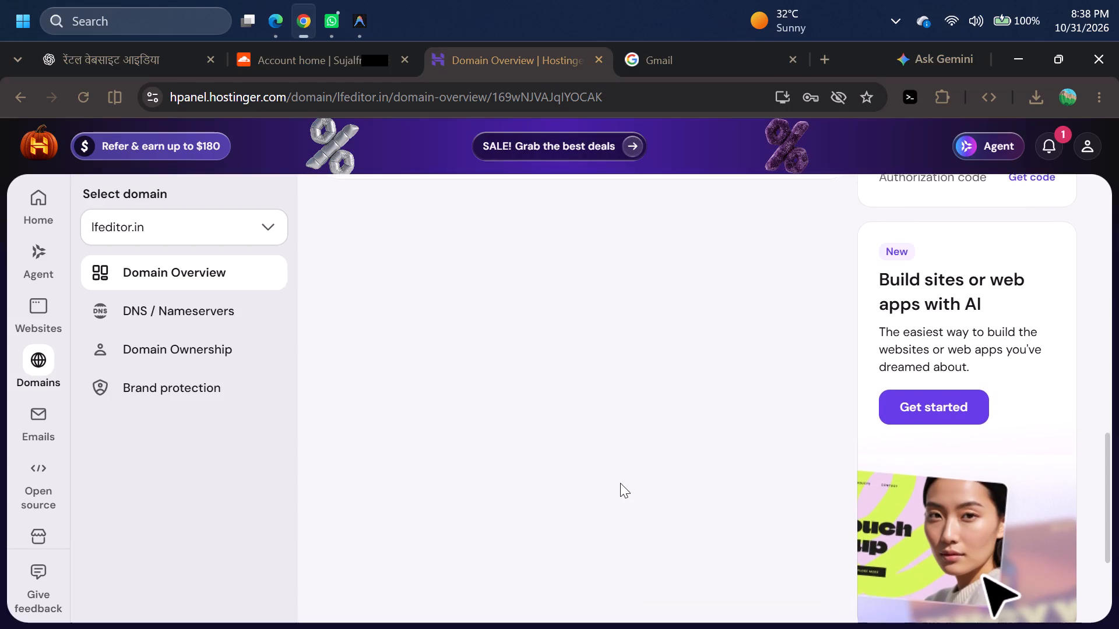
scroll(620, 483, "down", 1)
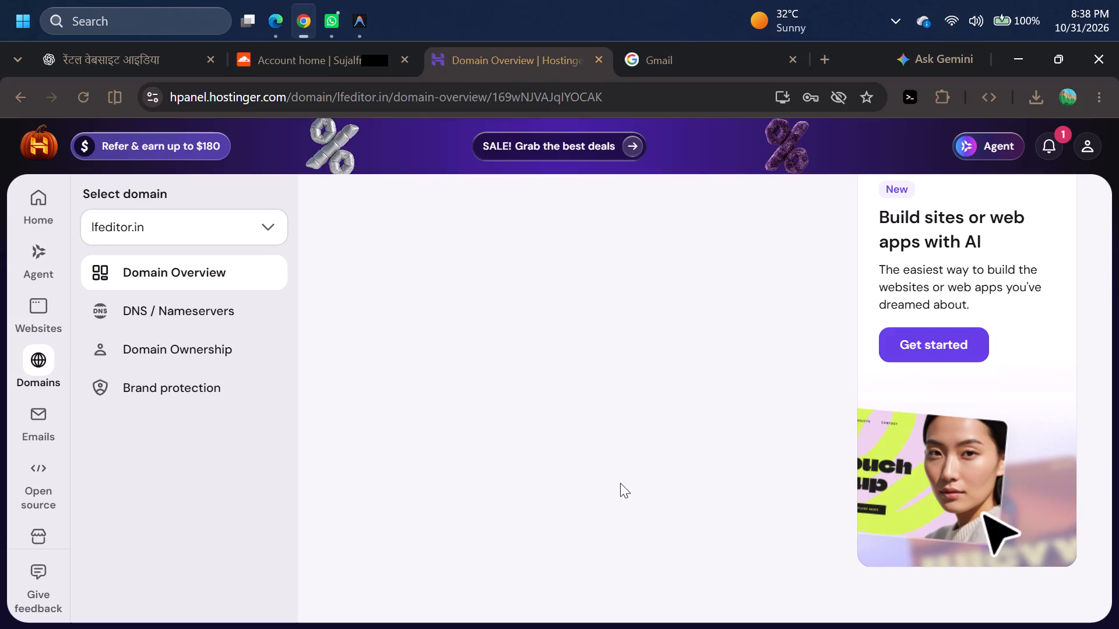
Open the free business email offer for lfeditor.in, compare the email plans' prices and features, and return to the domain overview.
scroll(620, 483, "up", 2)
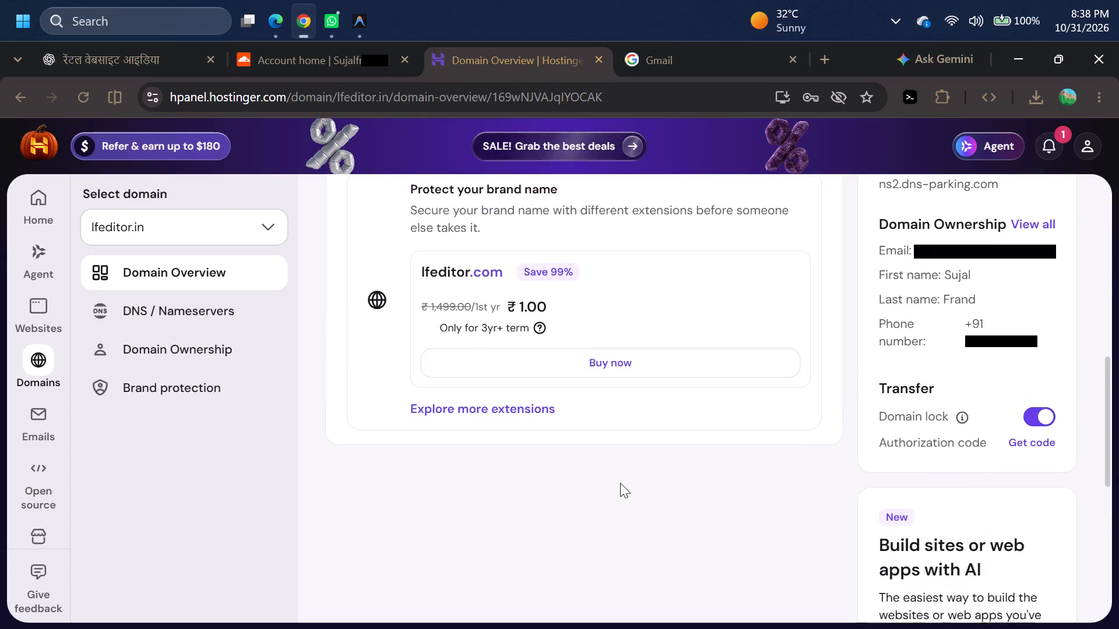
scroll(620, 483, "up", 4)
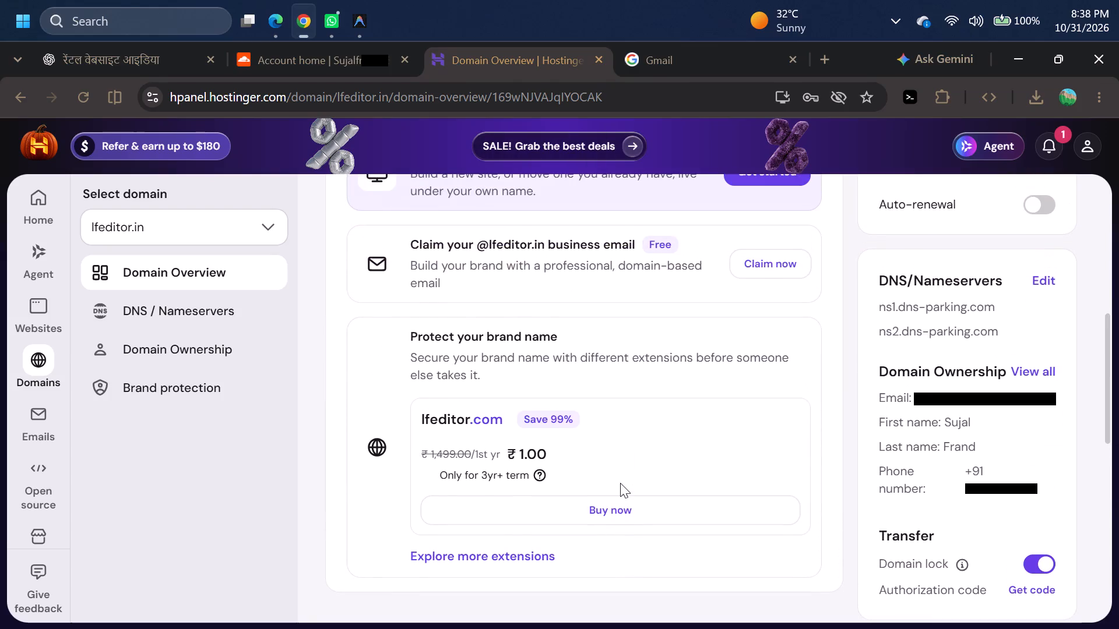
scroll(620, 483, "up", 2)
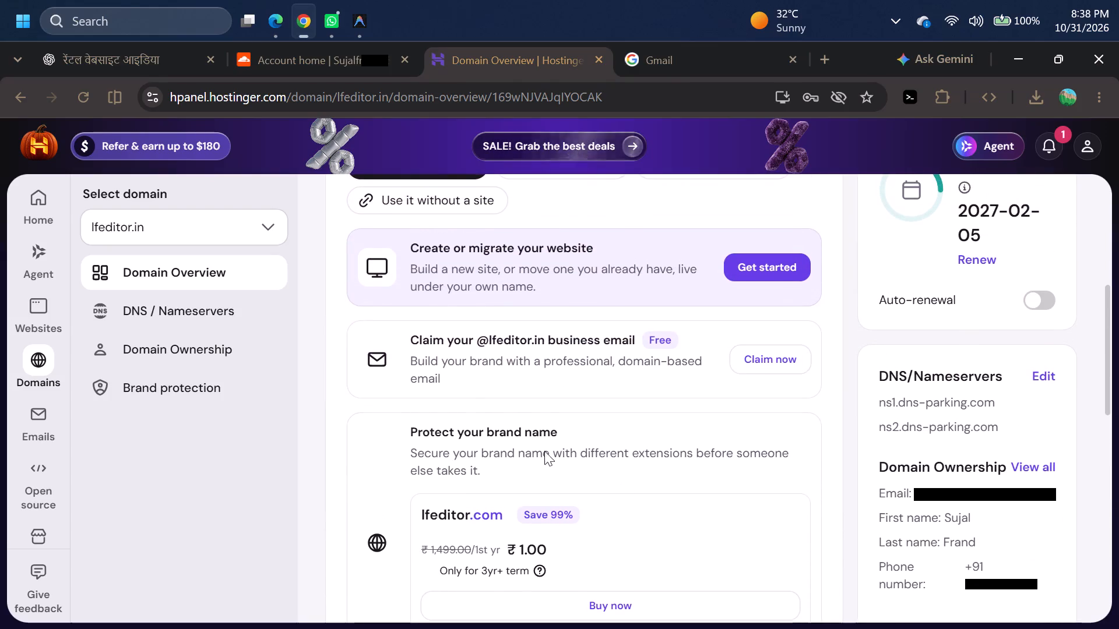
left_click(763, 361)
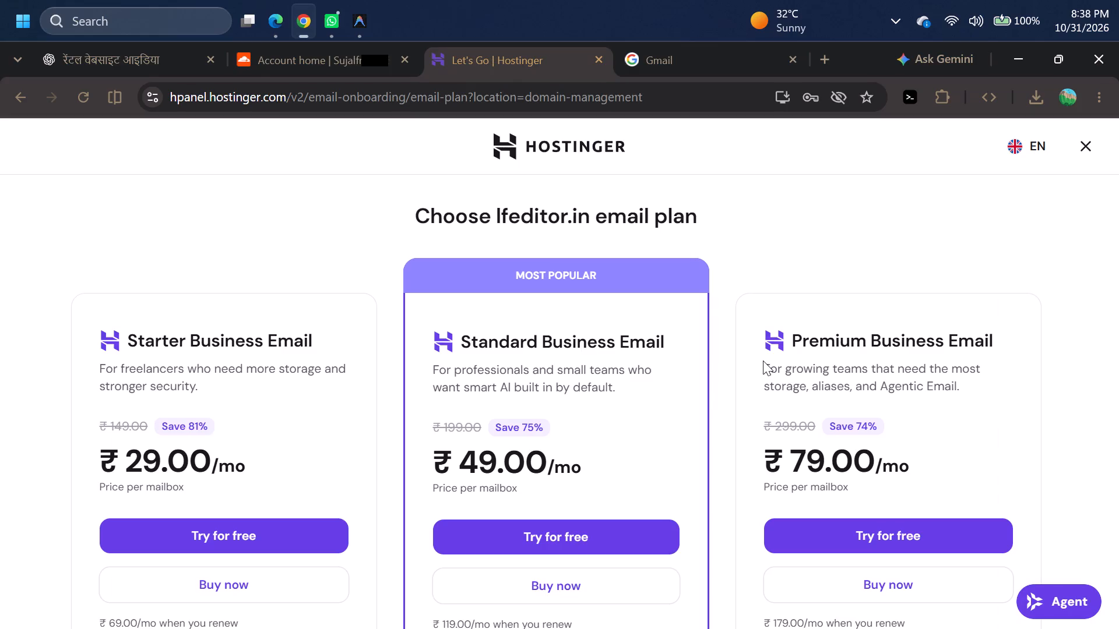
scroll(763, 361, "down", 3)
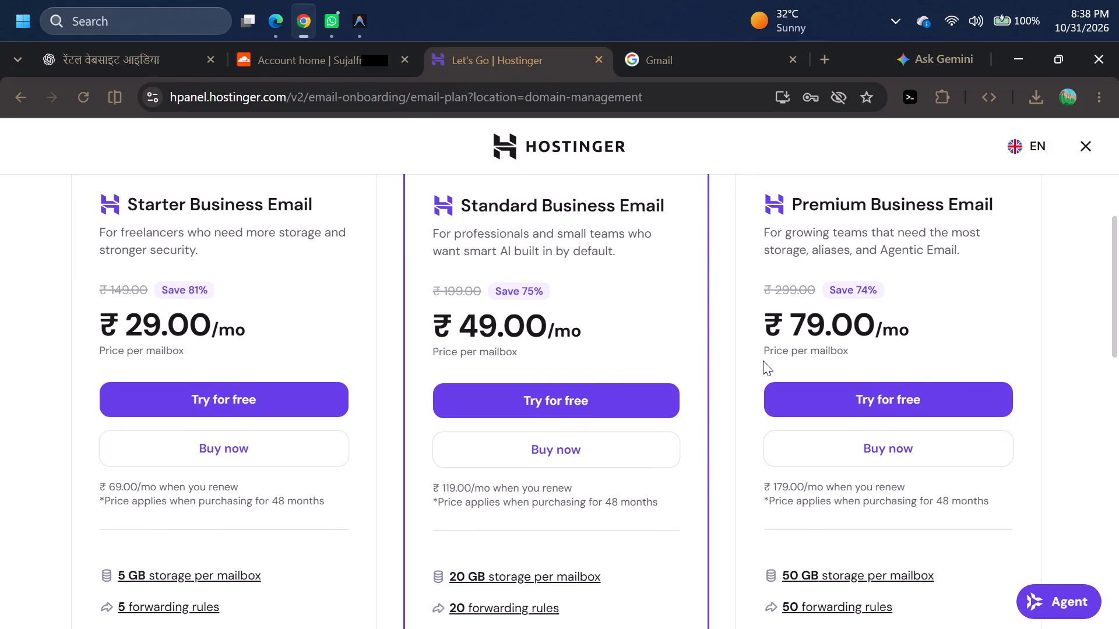
scroll(763, 361, "down", 8)
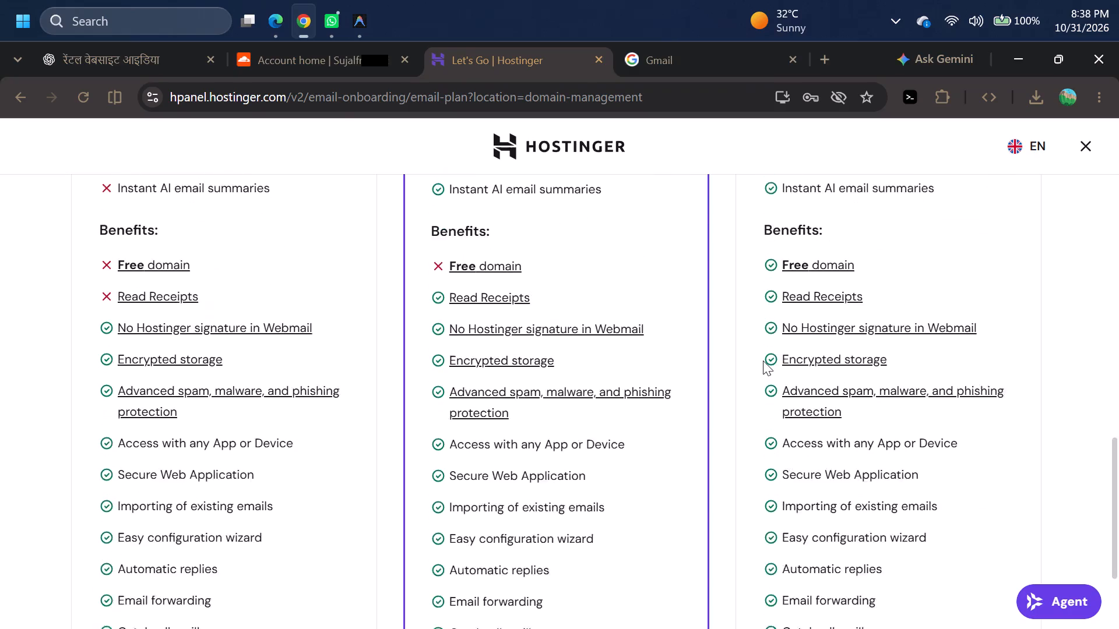
scroll(763, 361, "down", 2)
scroll(763, 361, "up", 1)
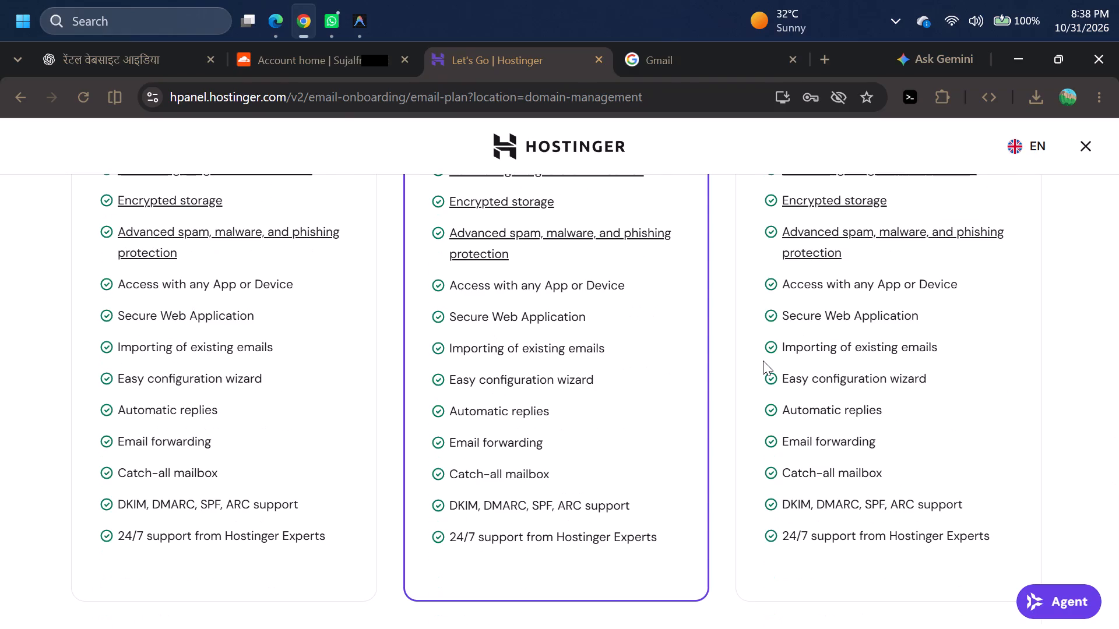
scroll(763, 361, "up", 5)
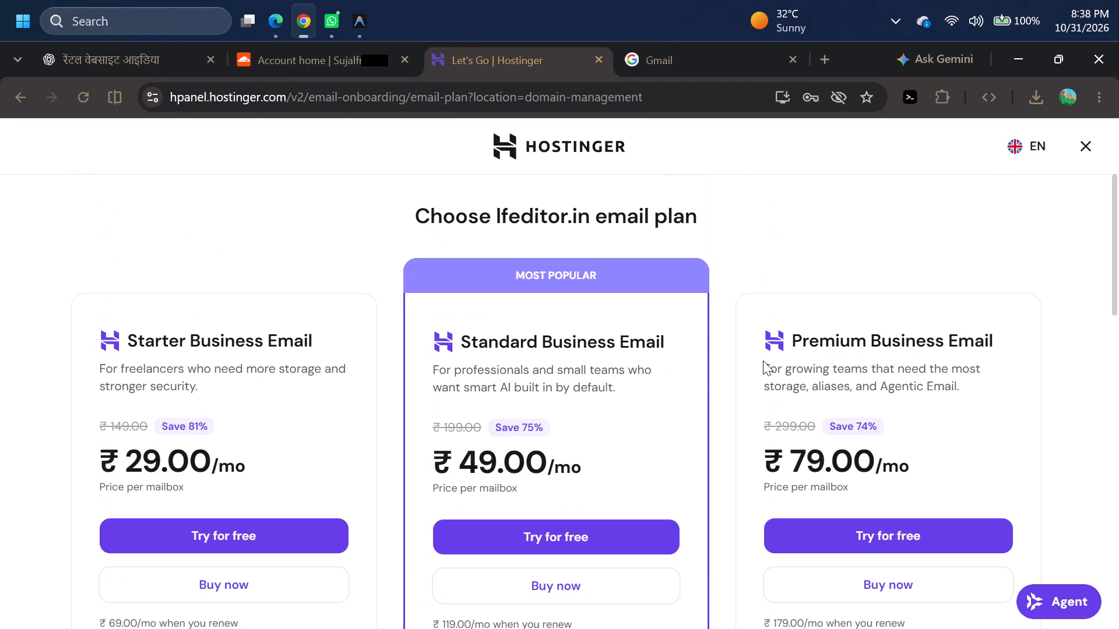
scroll(525, 416, "right", 1)
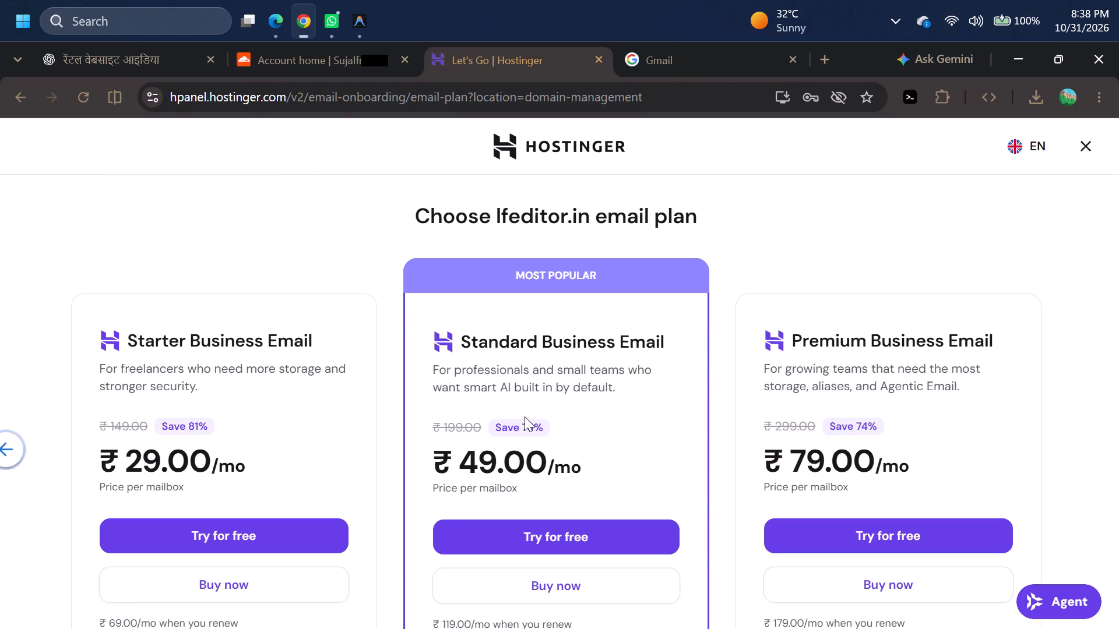
scroll(525, 416, "right", 1)
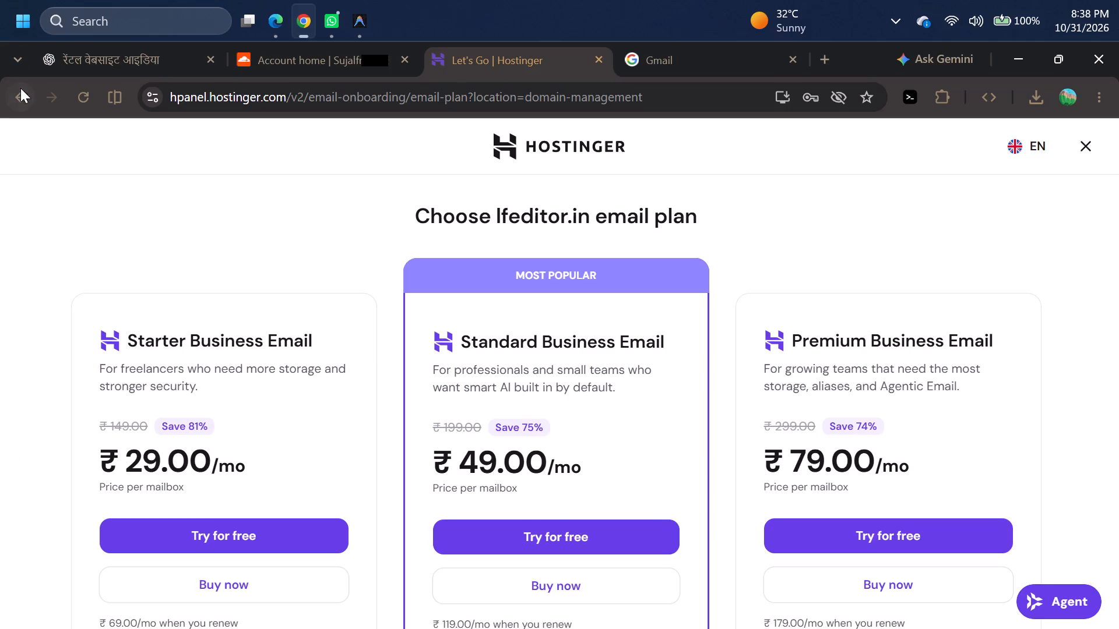
left_click(23, 92)
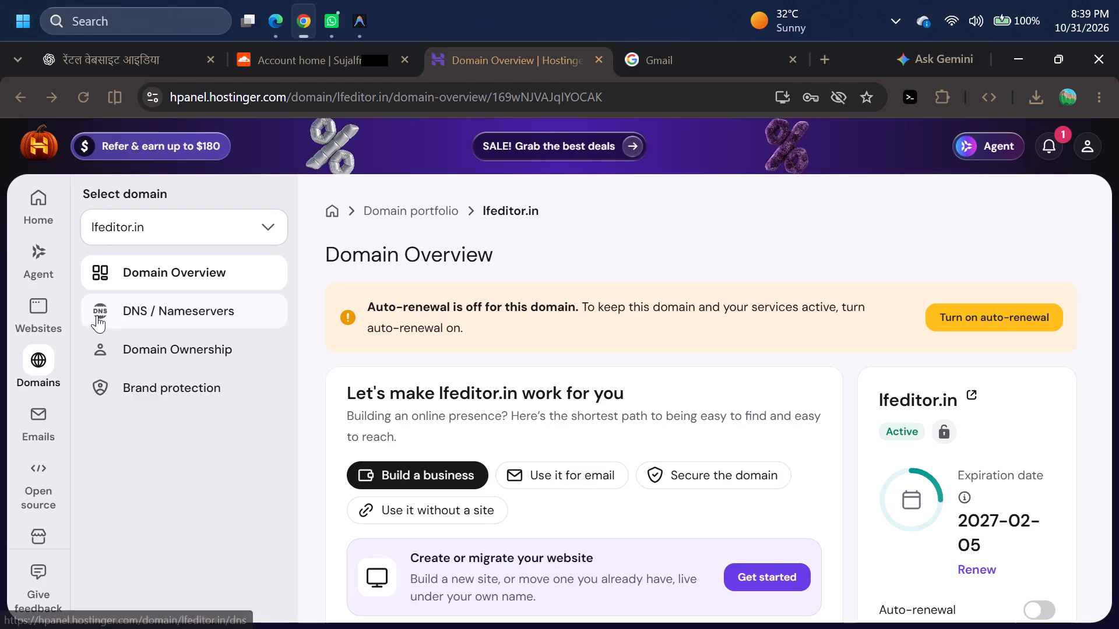
Open Hostinger's Emails section and look through its business email features and plan offers.
left_click(35, 422)
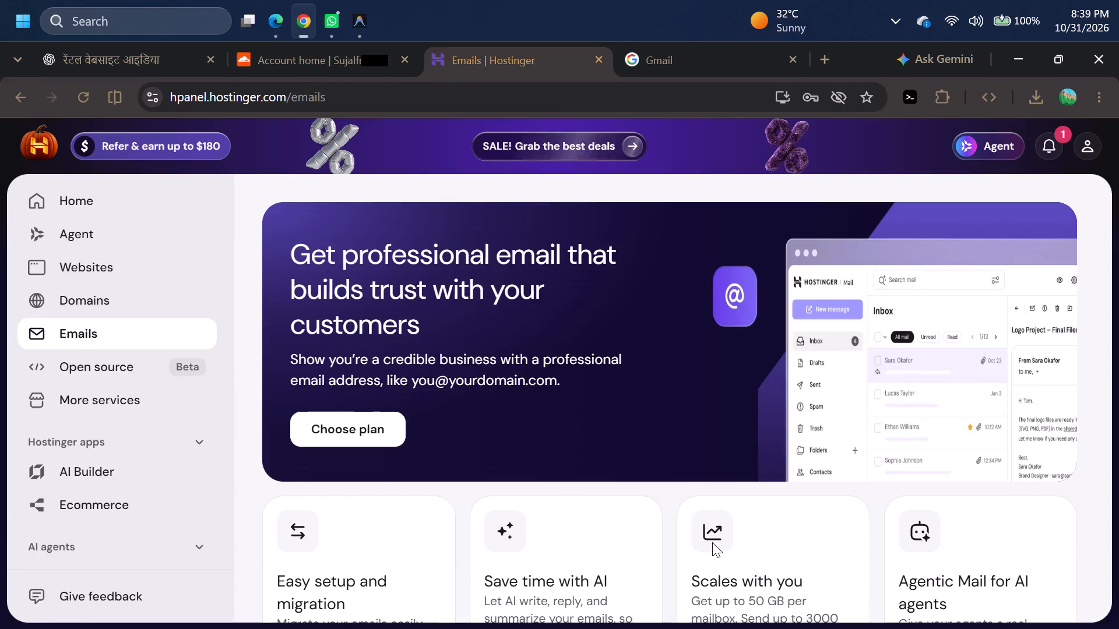
scroll(712, 542, "down", 11)
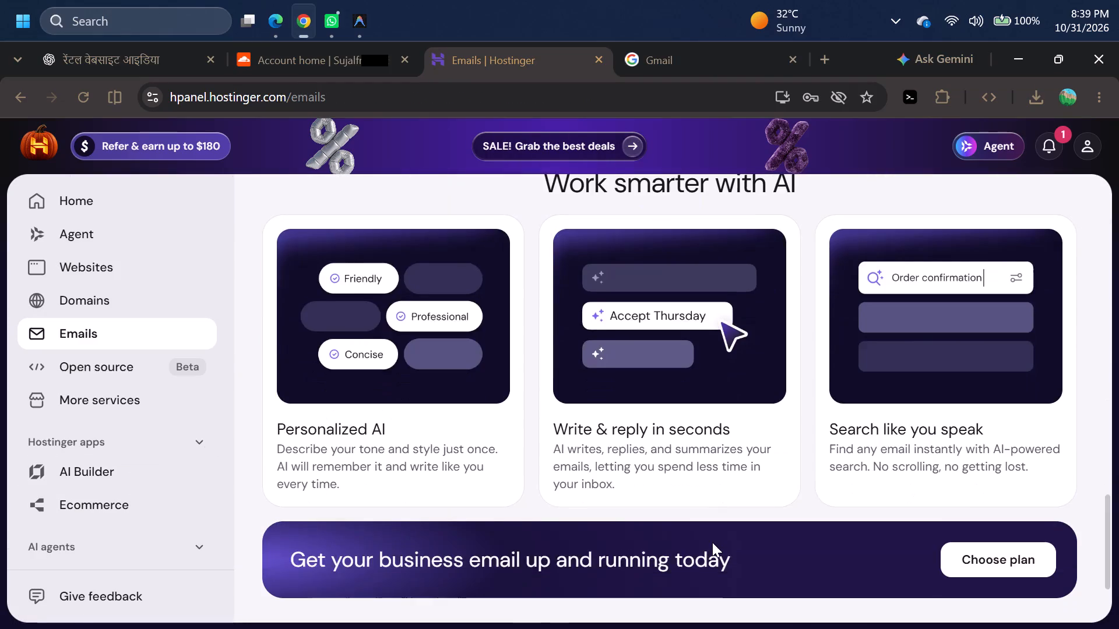
scroll(712, 542, "up", 6)
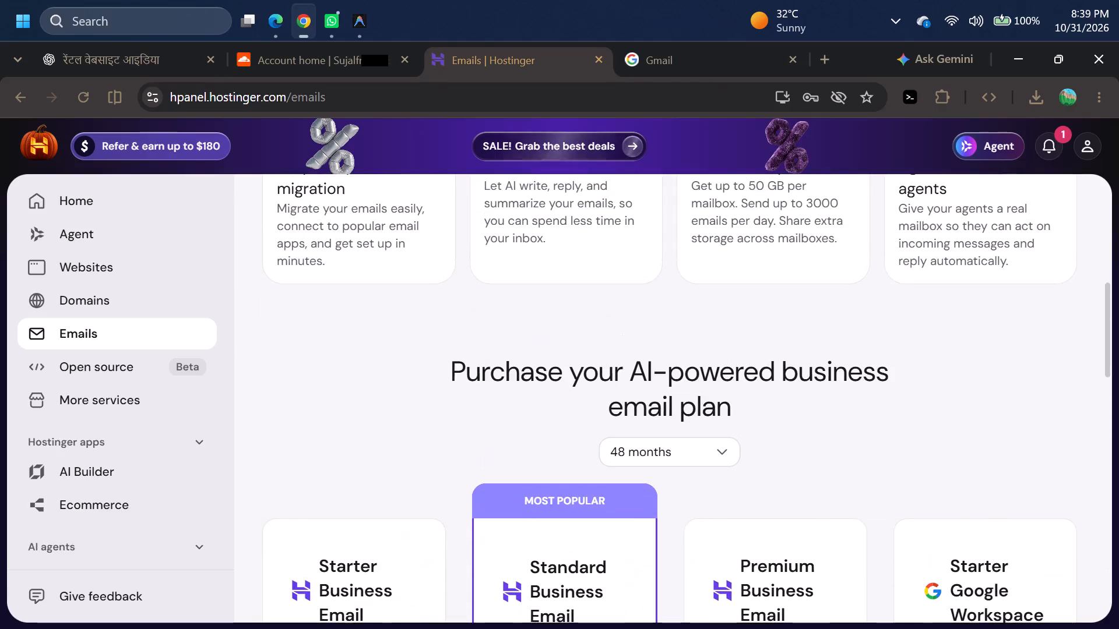
scroll(712, 542, "up", 2)
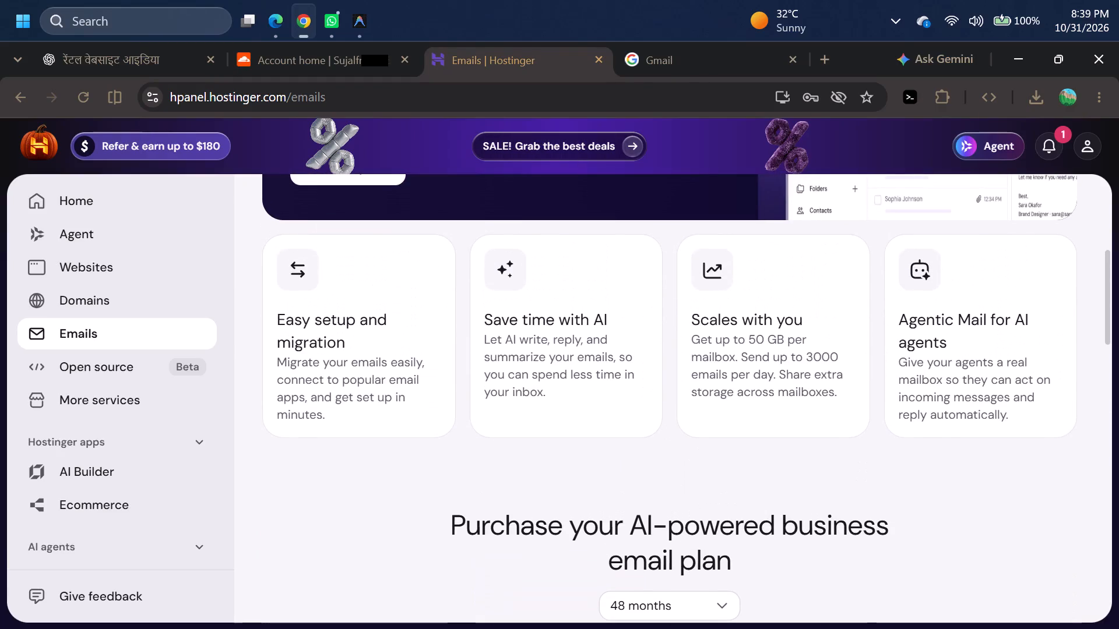
Look again through the Emails page, covering its feature highlights, business email plan prices and AI tools.
scroll(712, 542, "up", 2)
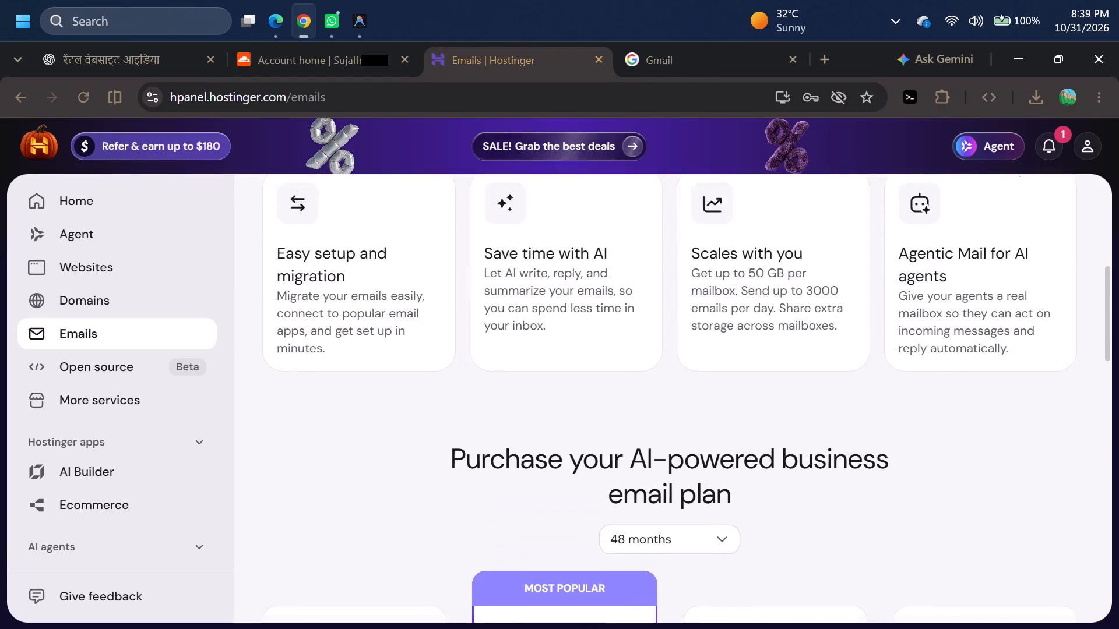
scroll(712, 542, "up", 1)
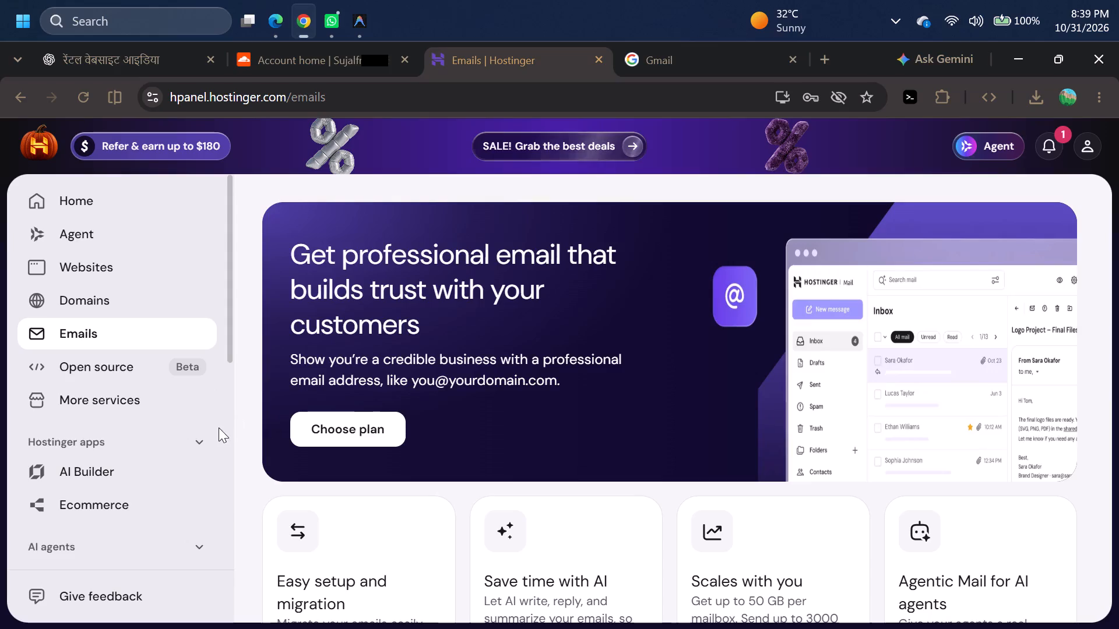
scroll(513, 456, "up", 1)
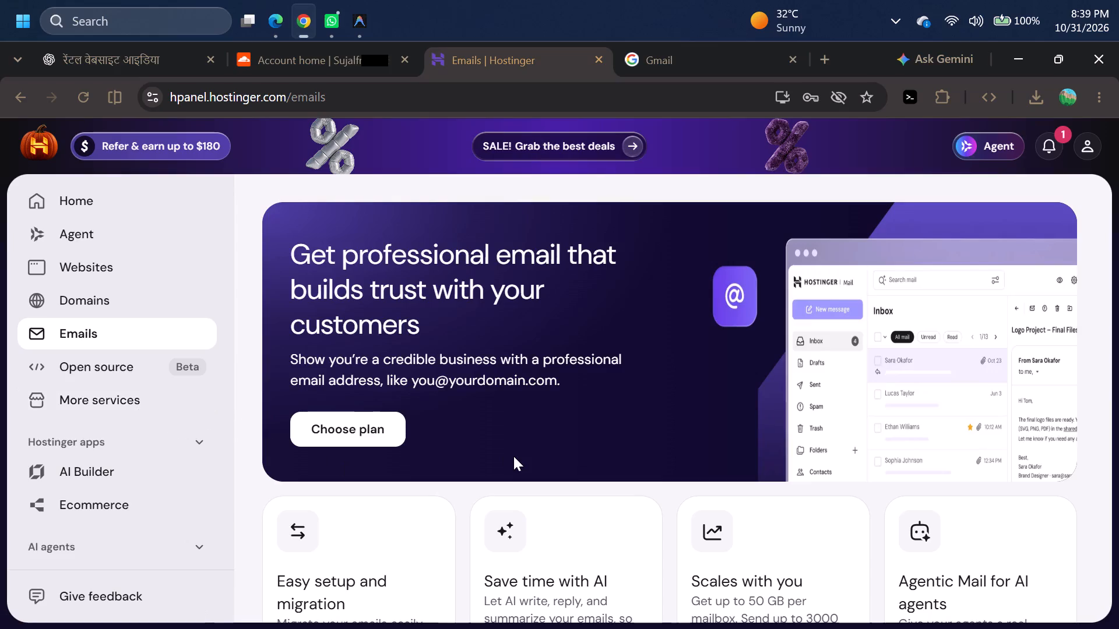
scroll(513, 456, "down", 6)
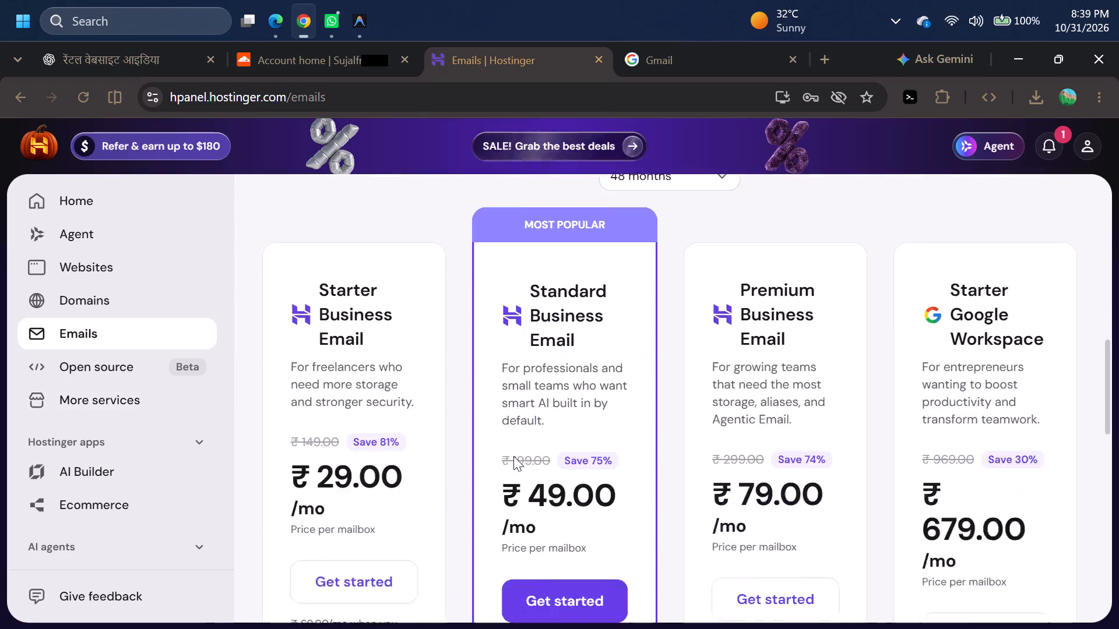
scroll(513, 456, "down", 2)
scroll(513, 456, "up", 2)
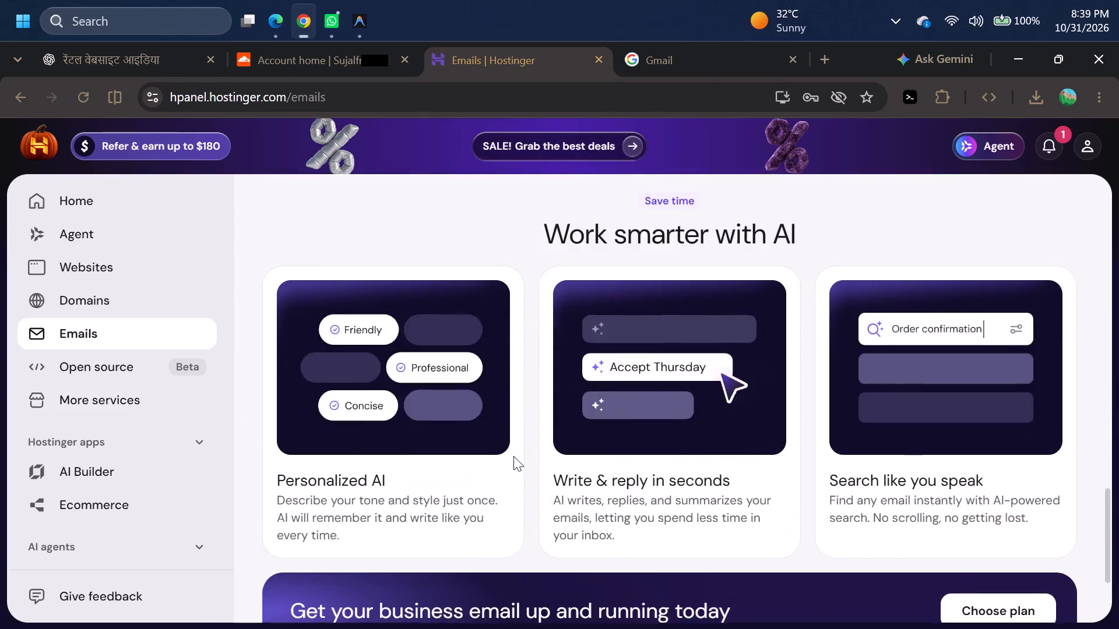
scroll(513, 456, "up", 2)
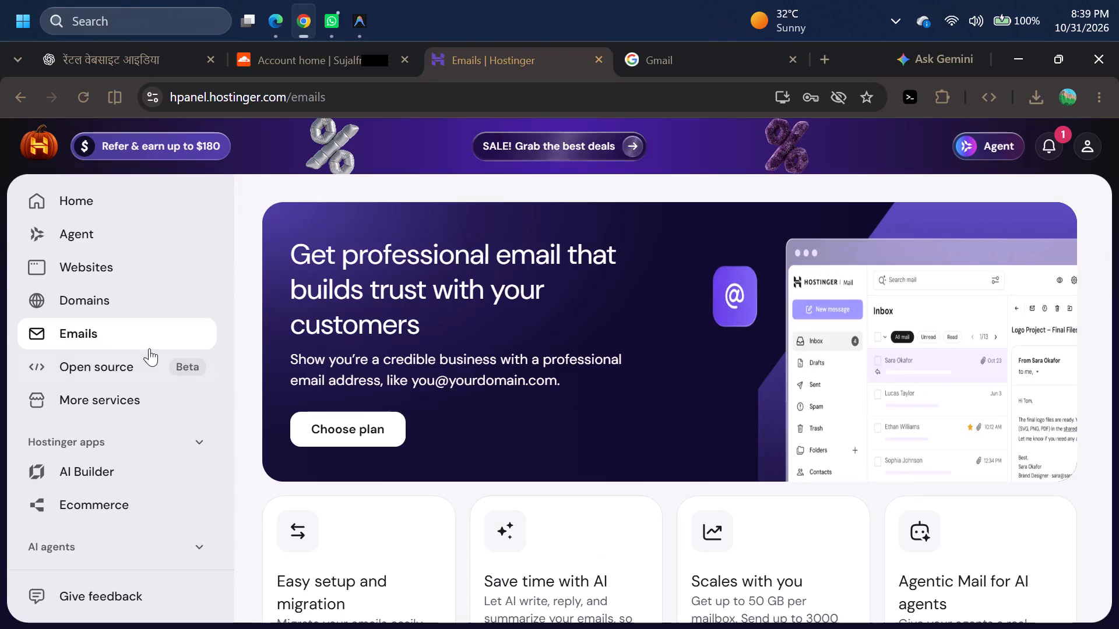
left_click(70, 331)
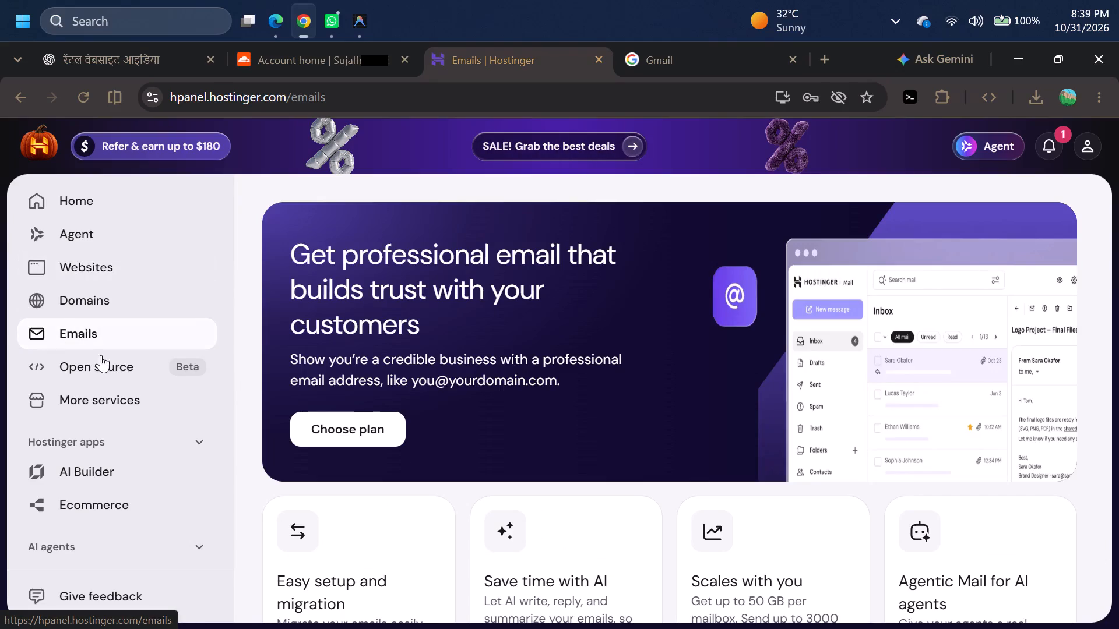
Return to the domain portfolio and open the management page of lfeditor.in.
left_click(70, 303)
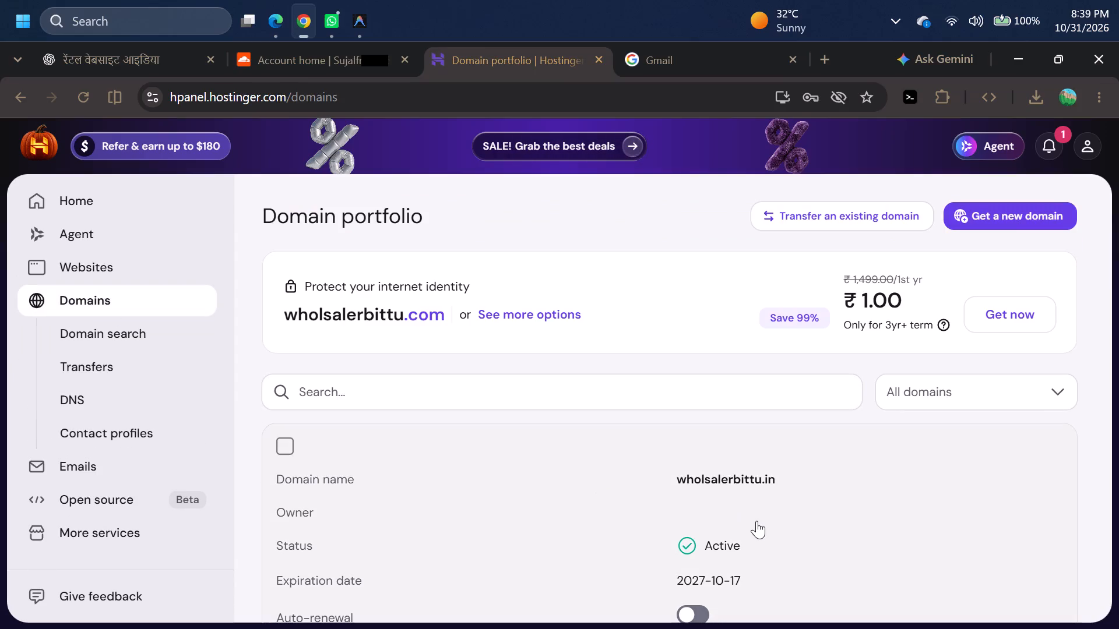
scroll(756, 521, "down", 5)
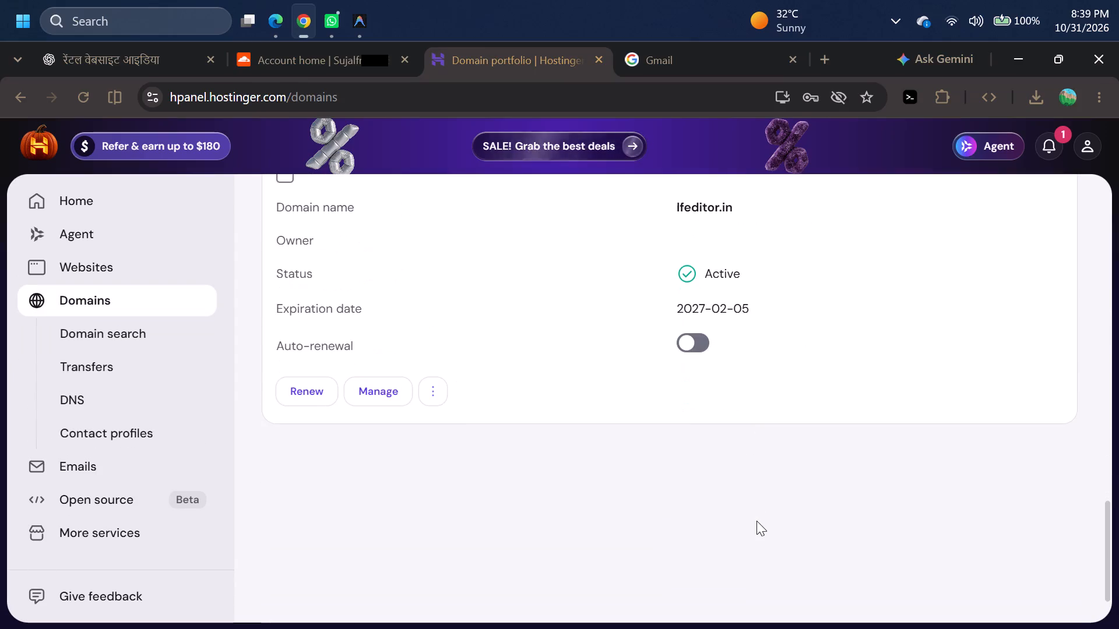
left_click(378, 395)
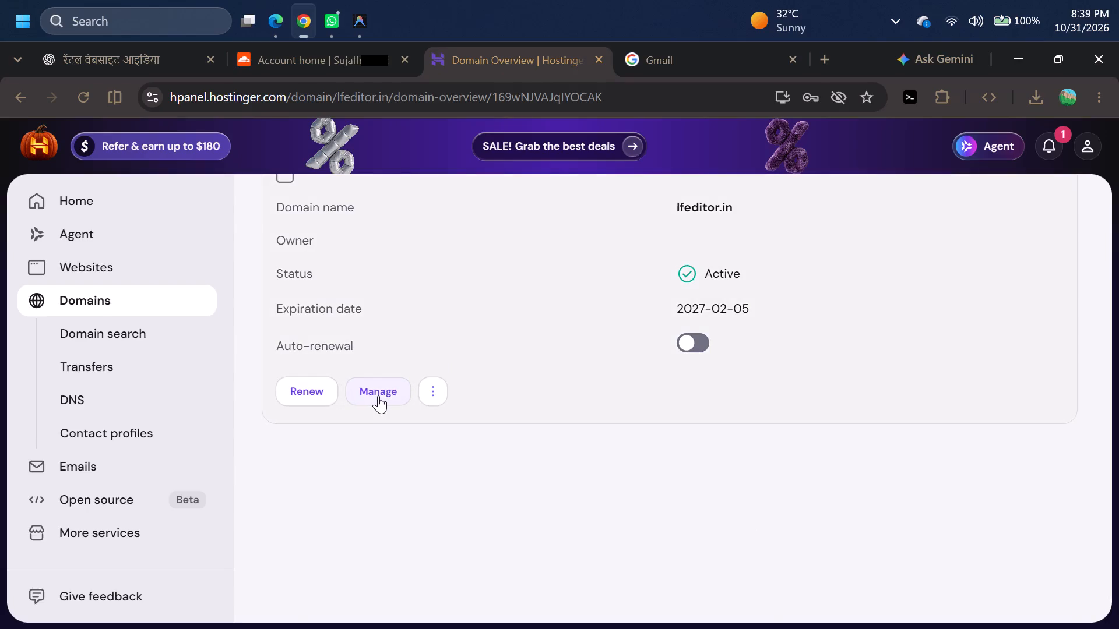
scroll(729, 496, "down", 4)
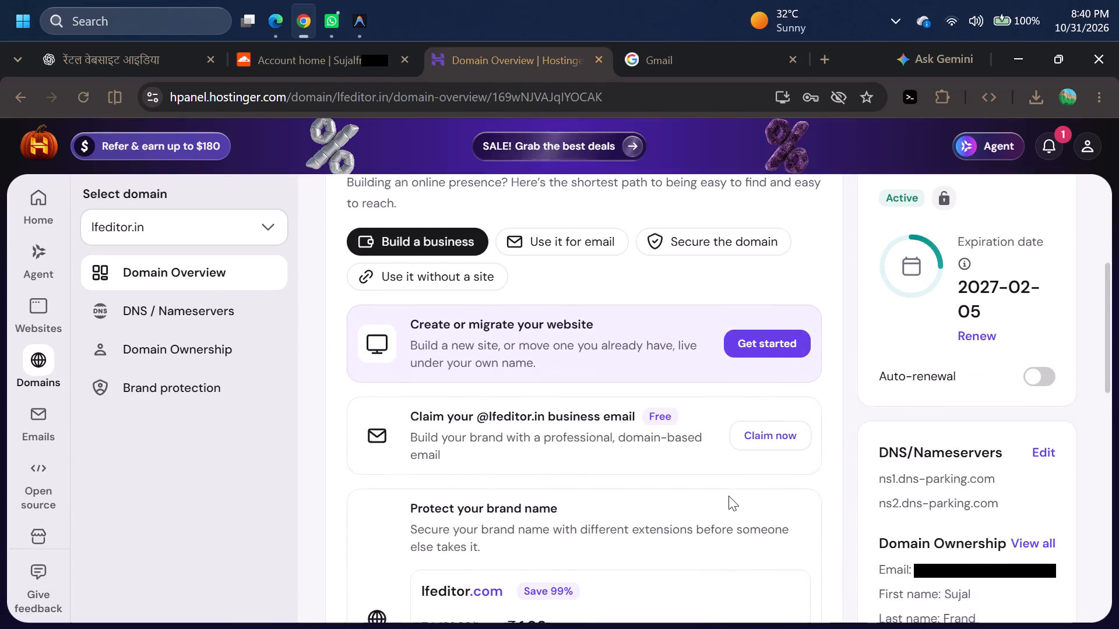
scroll(729, 496, "down", 1)
left_click(555, 380)
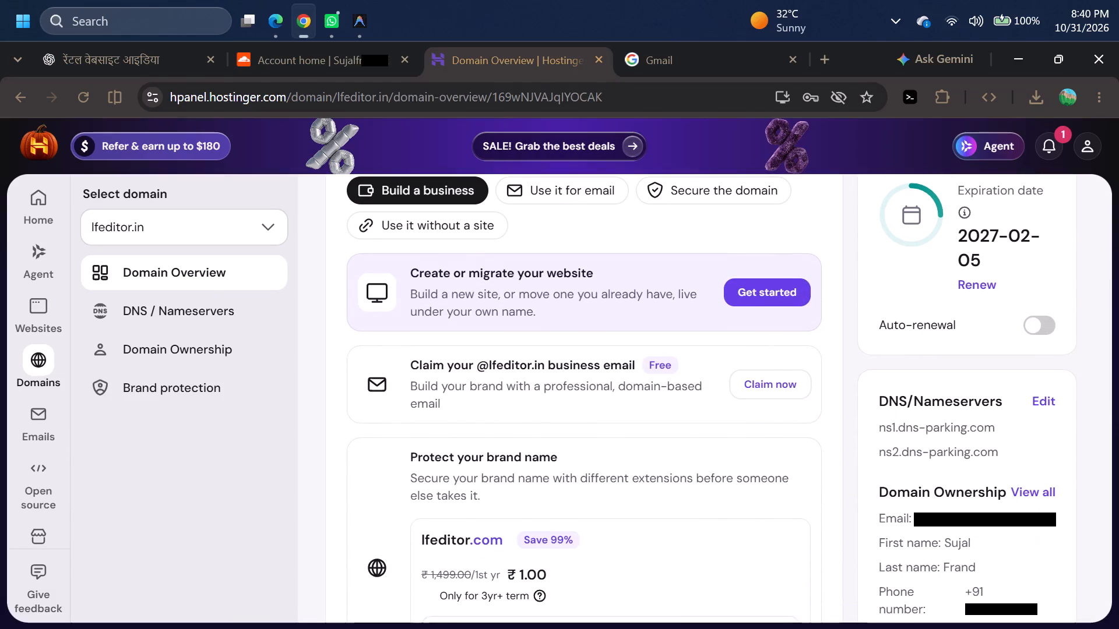
left_click(378, 388)
left_click(765, 389)
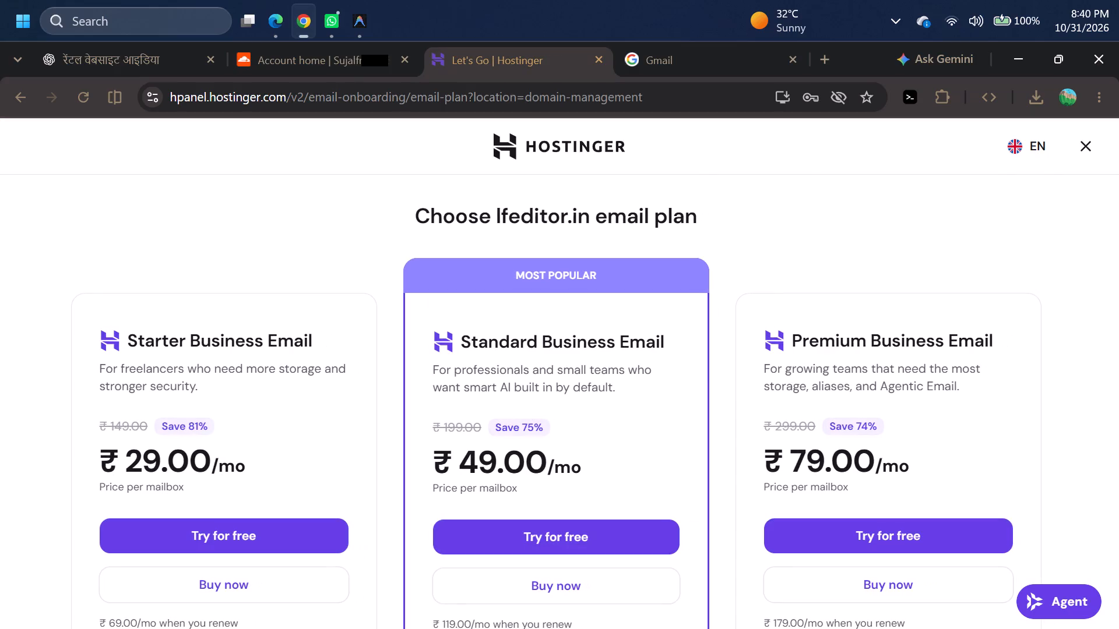
Choose the 30-day free trial of Standard Business Email for lfeditor.in and proceed to choosing a payment method.
scroll(828, 356, "down", 1)
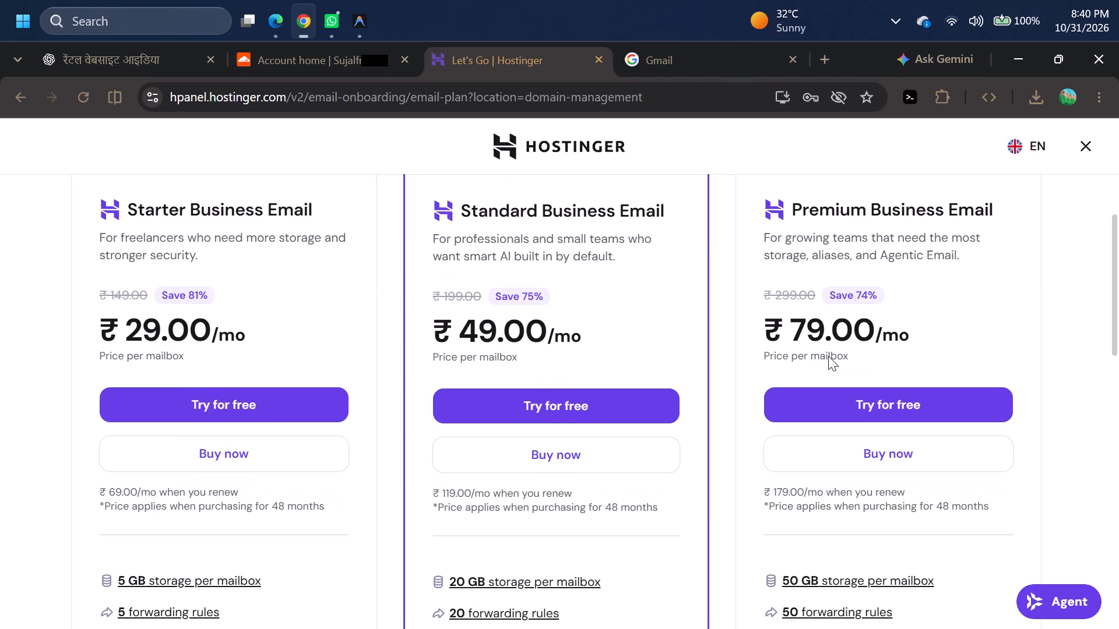
scroll(828, 356, "down", 1)
scroll(828, 356, "right", 1)
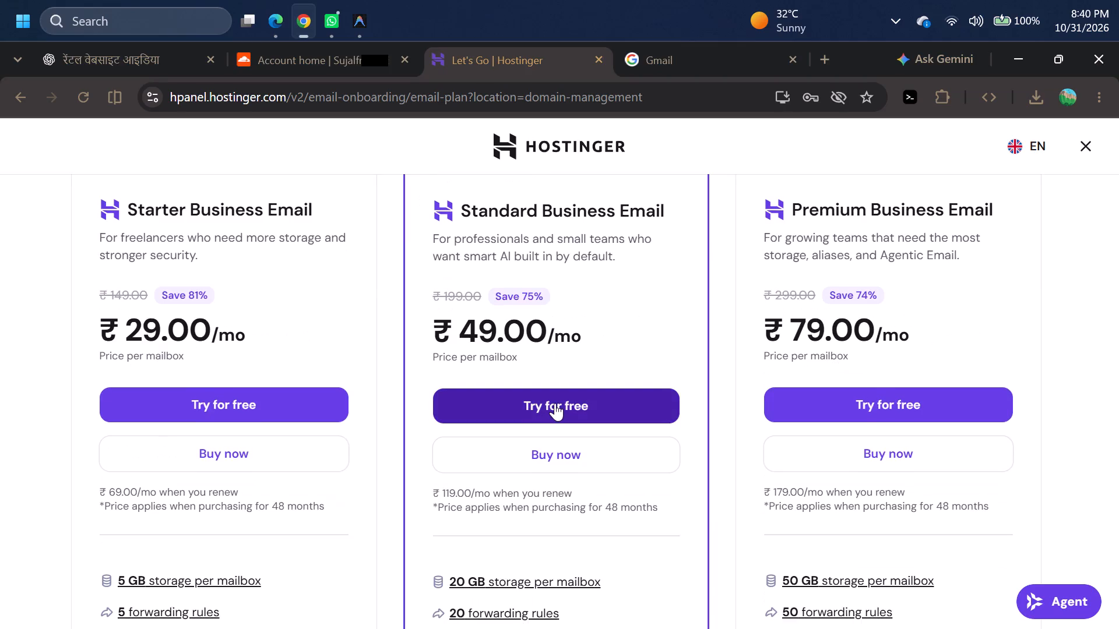
left_click(555, 403)
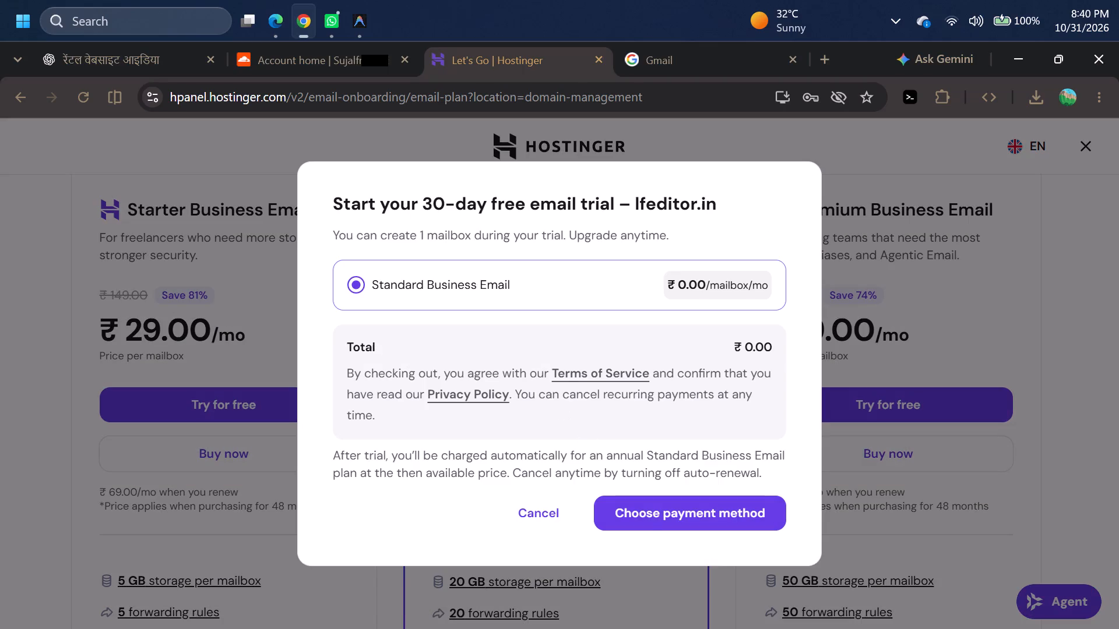
left_click(680, 515)
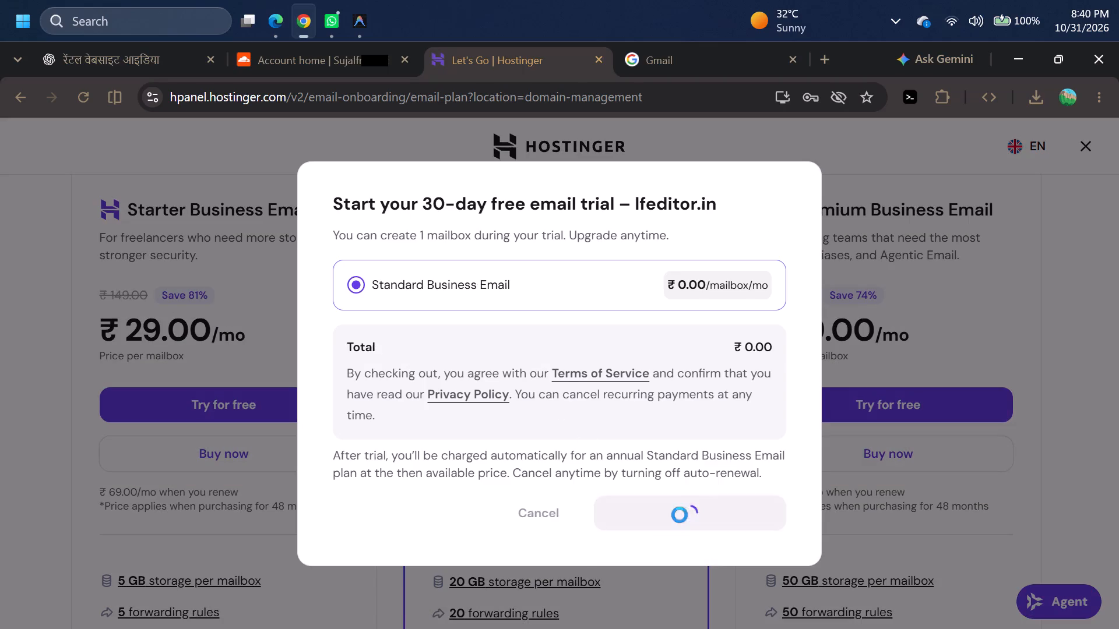
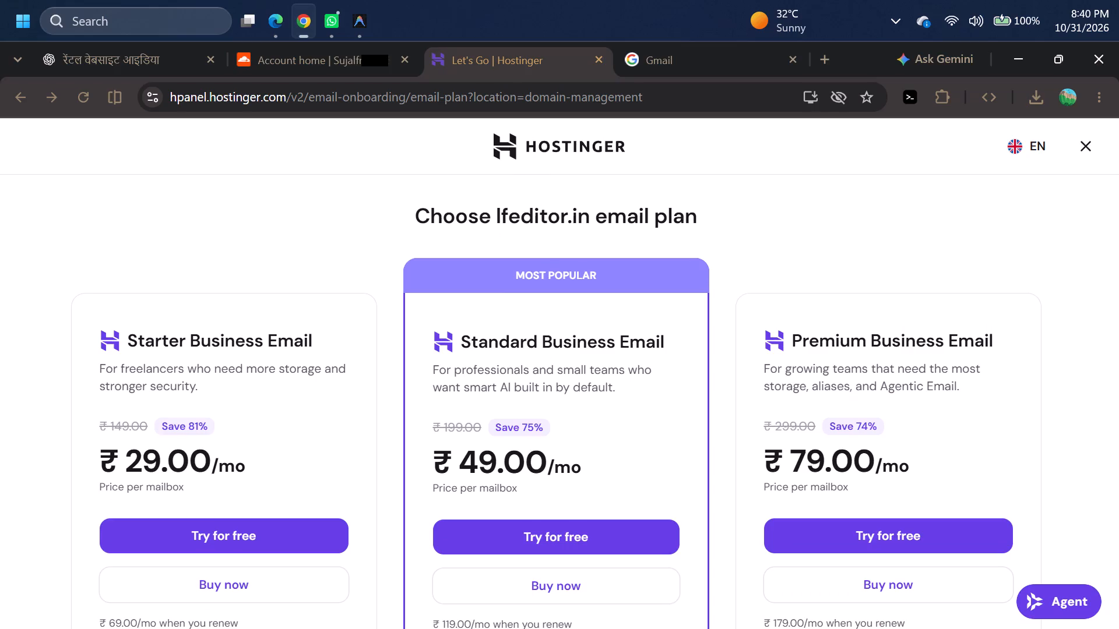
Compare the Starter, Standard and Premium Business Email plans for lfeditor.in, including renewal terms, storage, forwarding rules and aliases.
scroll(548, 373, "down", 5)
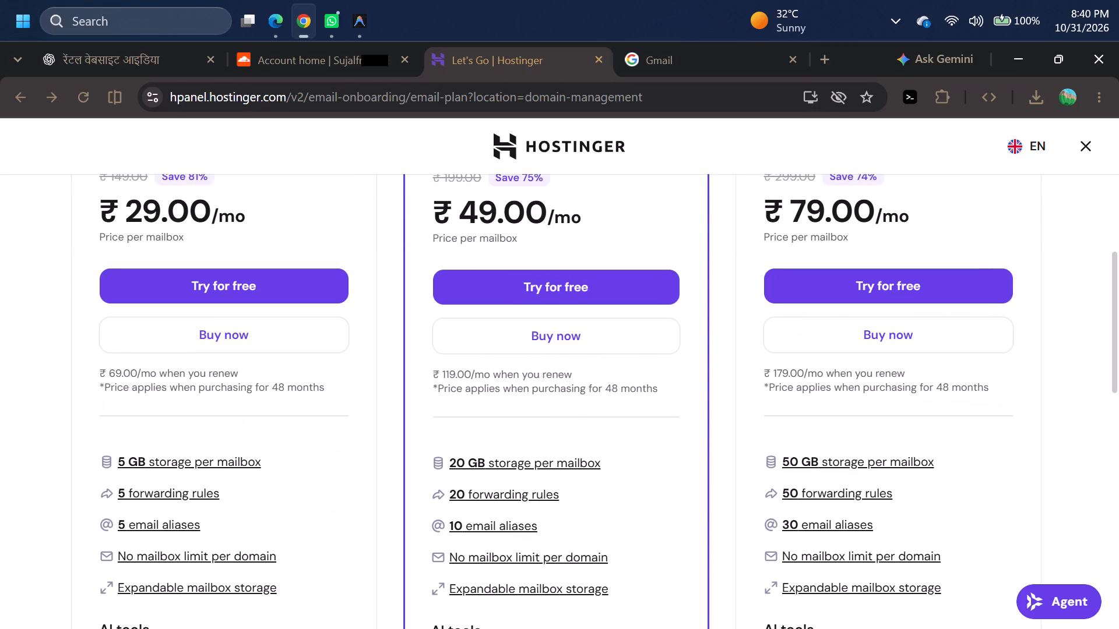
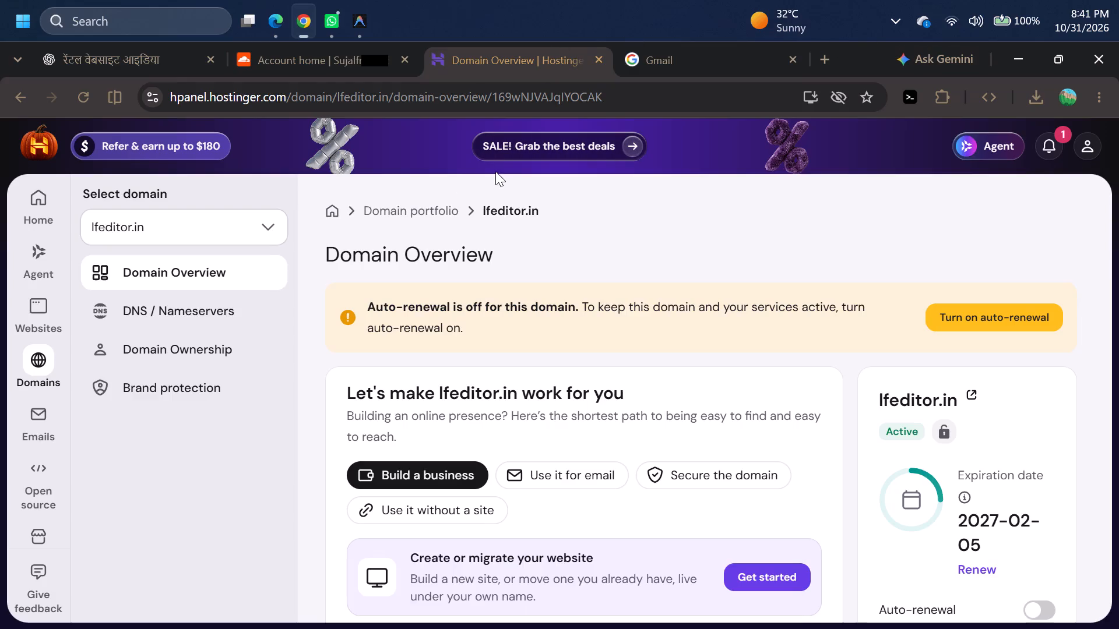
Review Hostinger's professional email offering, including the 48-month business email plans, Starter Google Workspace and the AI features.
left_click(37, 412)
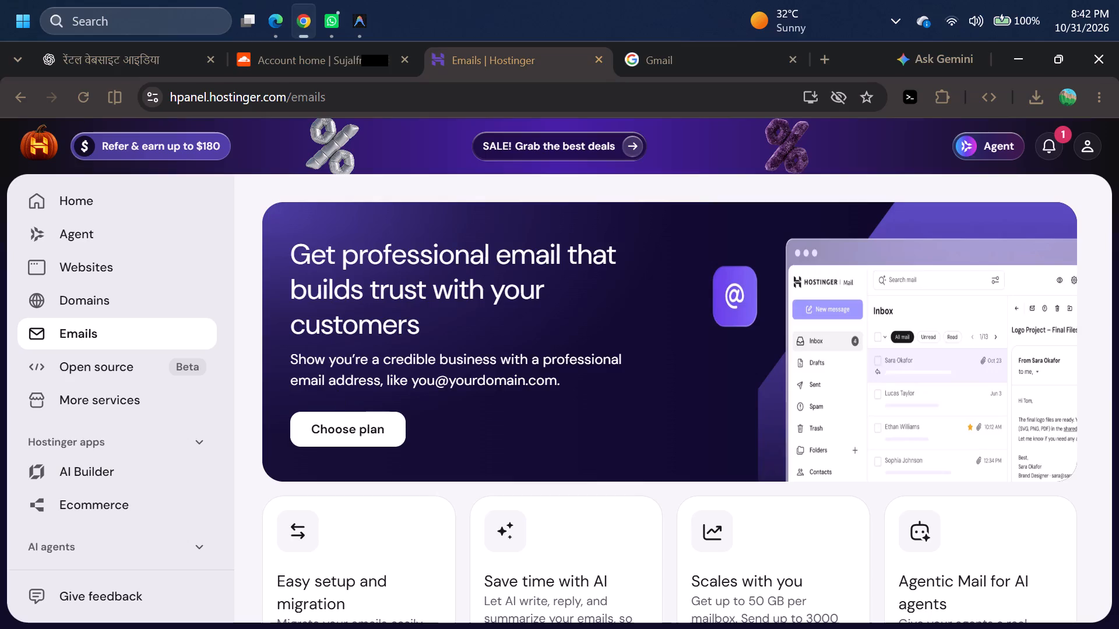
left_click(359, 427)
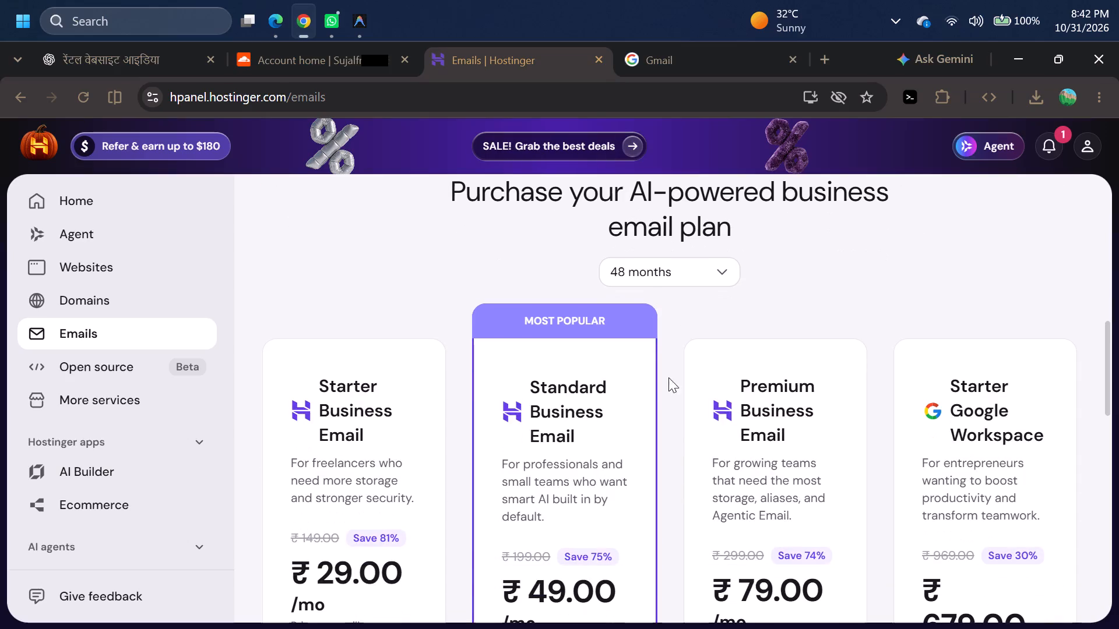
scroll(745, 409, "down", 7)
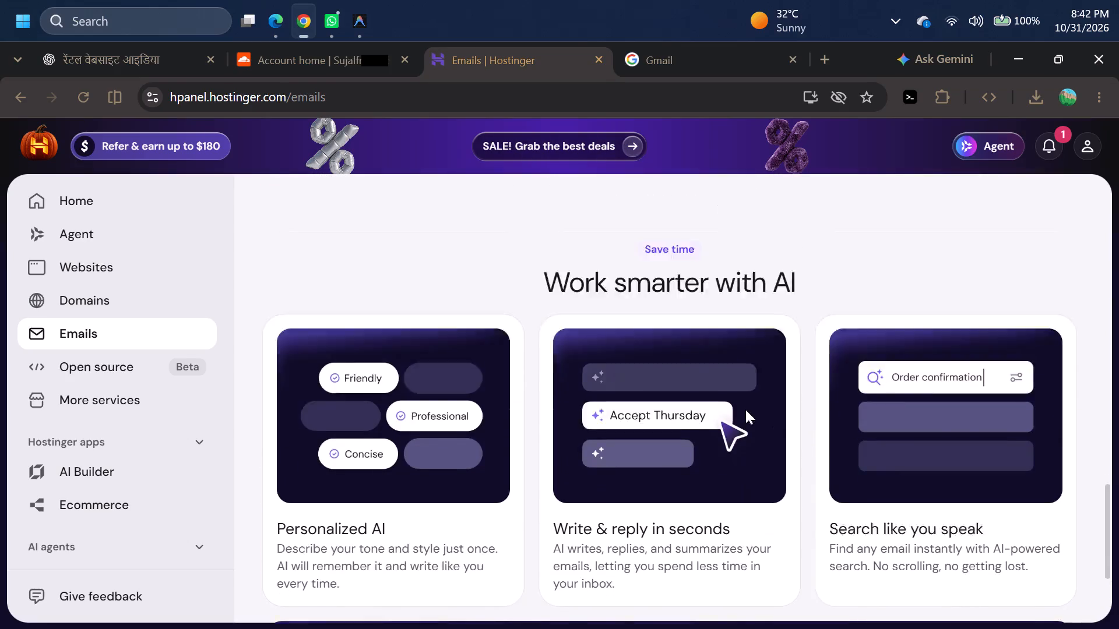
scroll(745, 409, "down", 1)
scroll(745, 409, "up", 2)
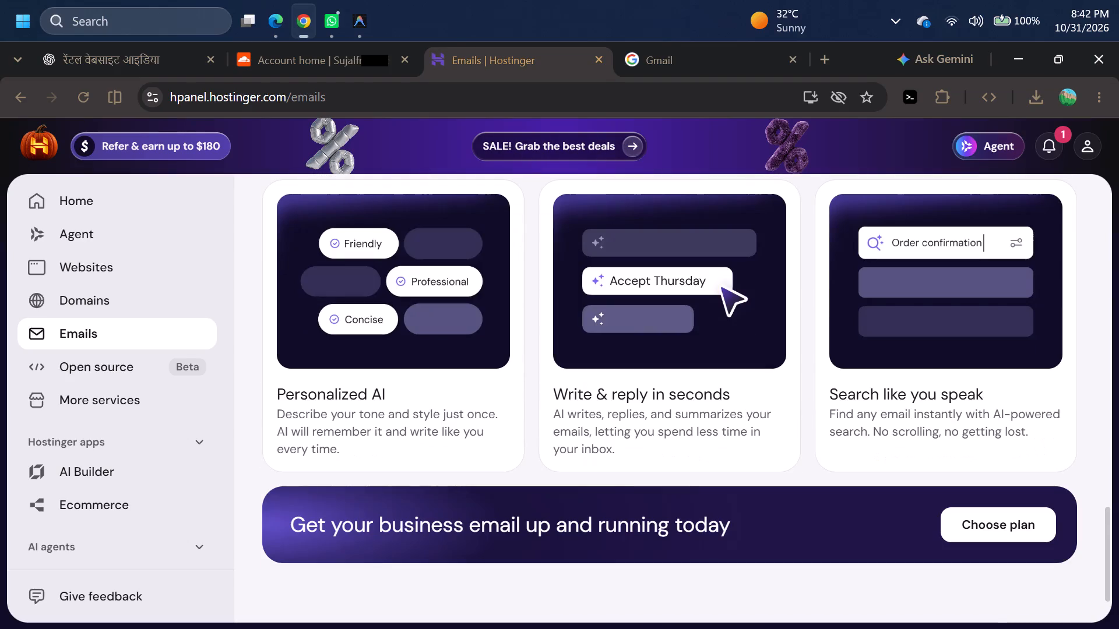
scroll(745, 409, "up", 8)
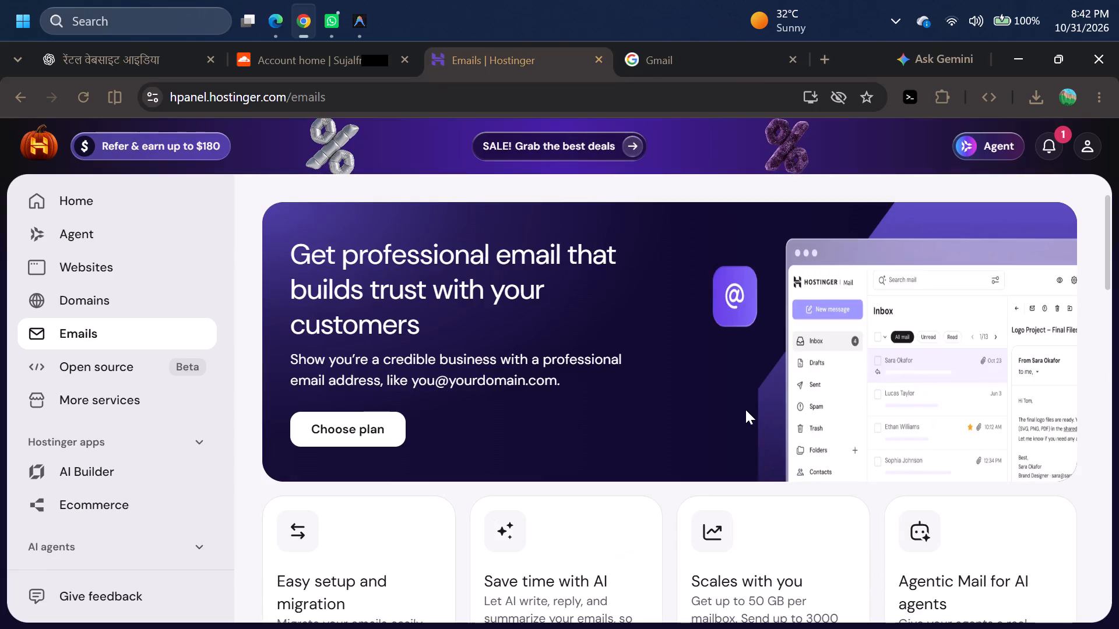
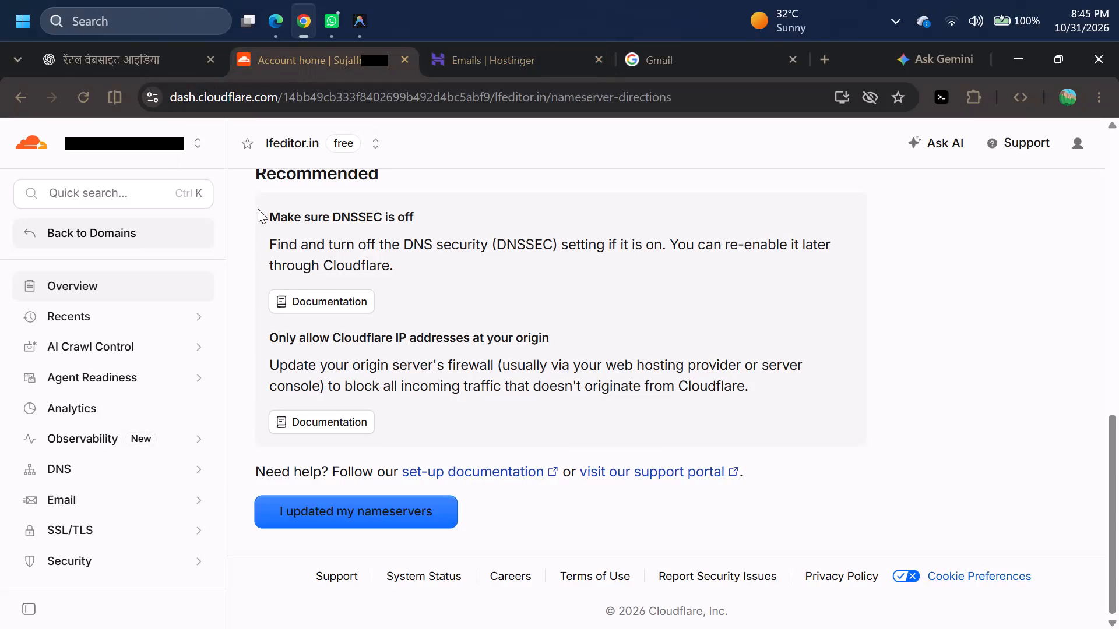
Go back from the nameserver instructions to the DNS records review for lfeditor.in and examine the scanned records.
scroll(331, 228, "up", 8)
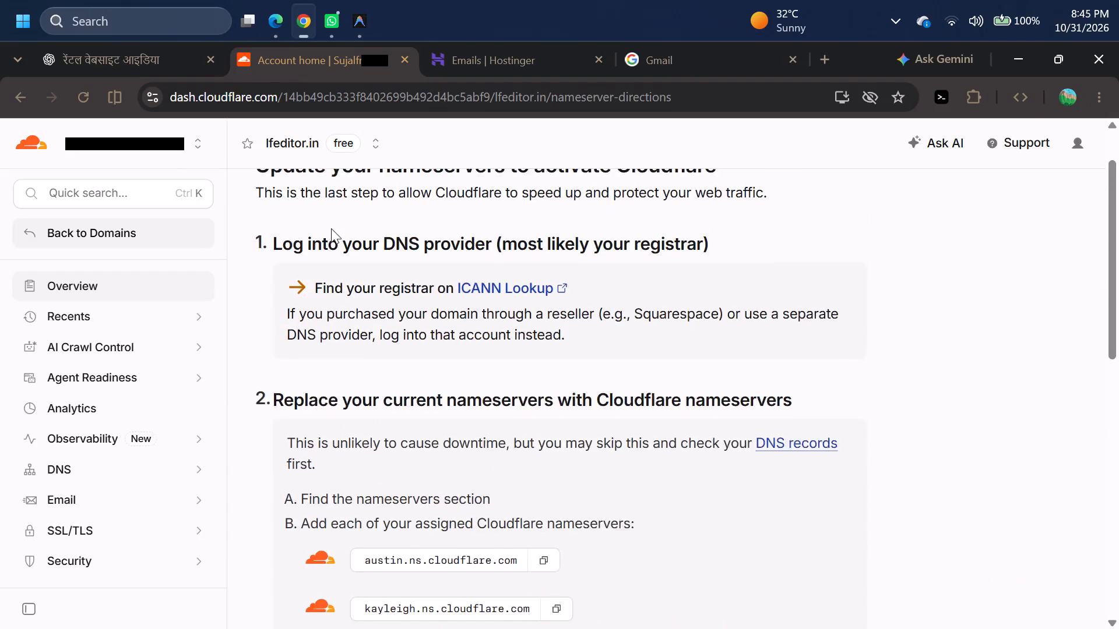
scroll(331, 228, "up", 2)
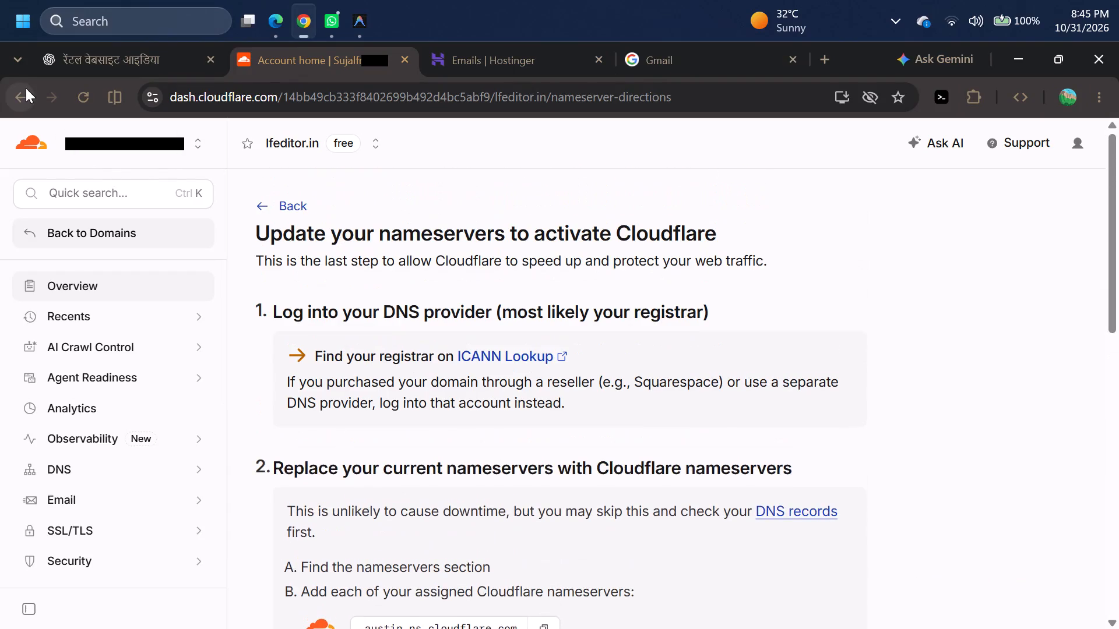
left_click(26, 88)
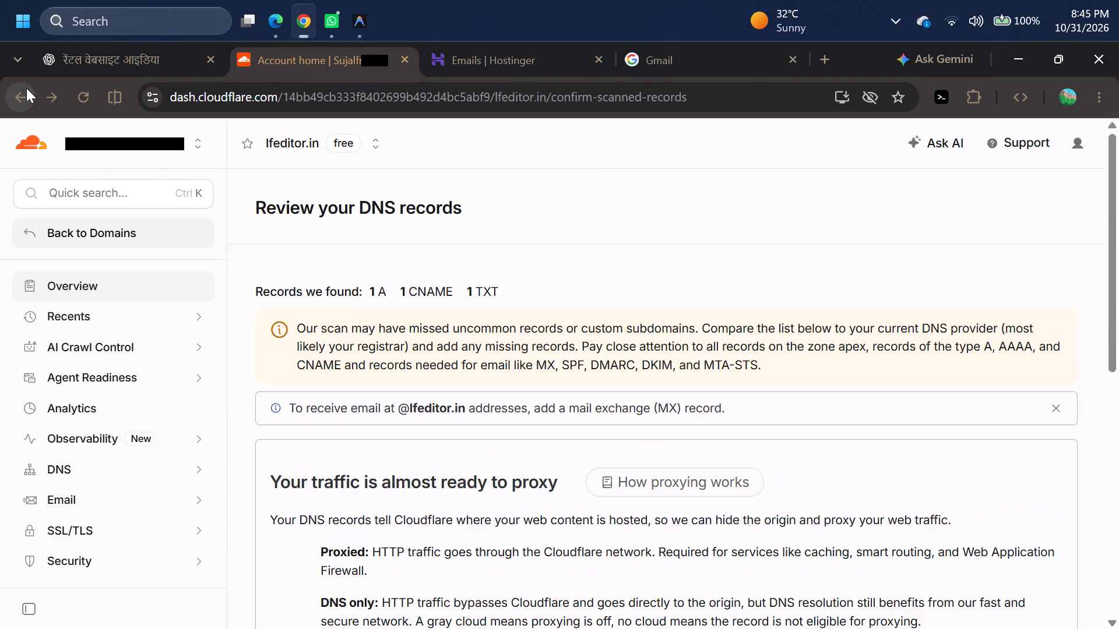
left_click(26, 88)
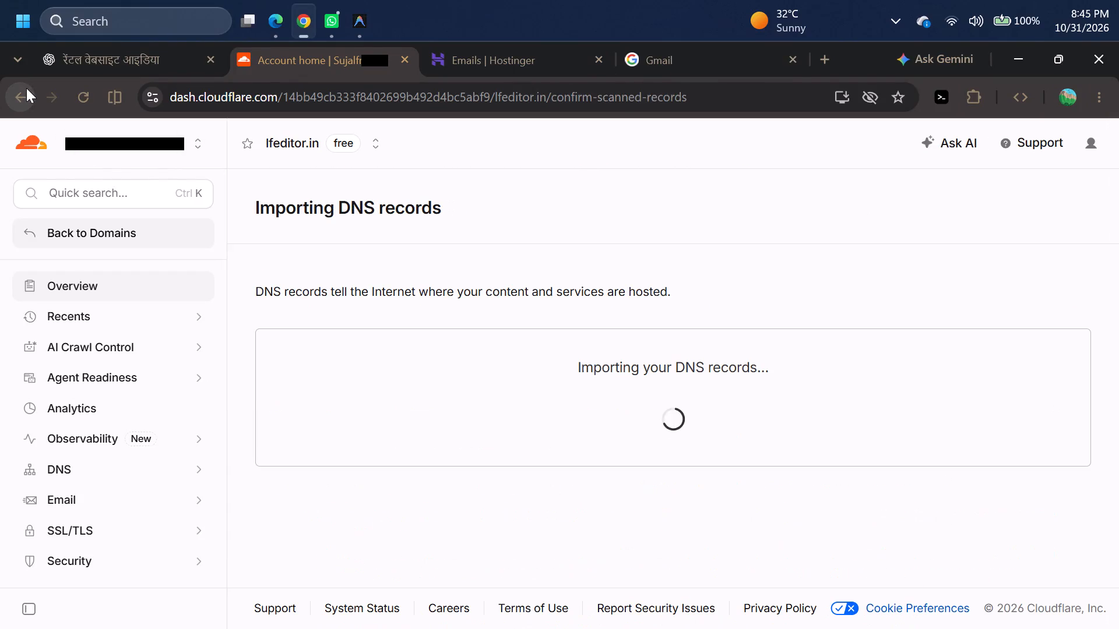
scroll(518, 323, "down", 5)
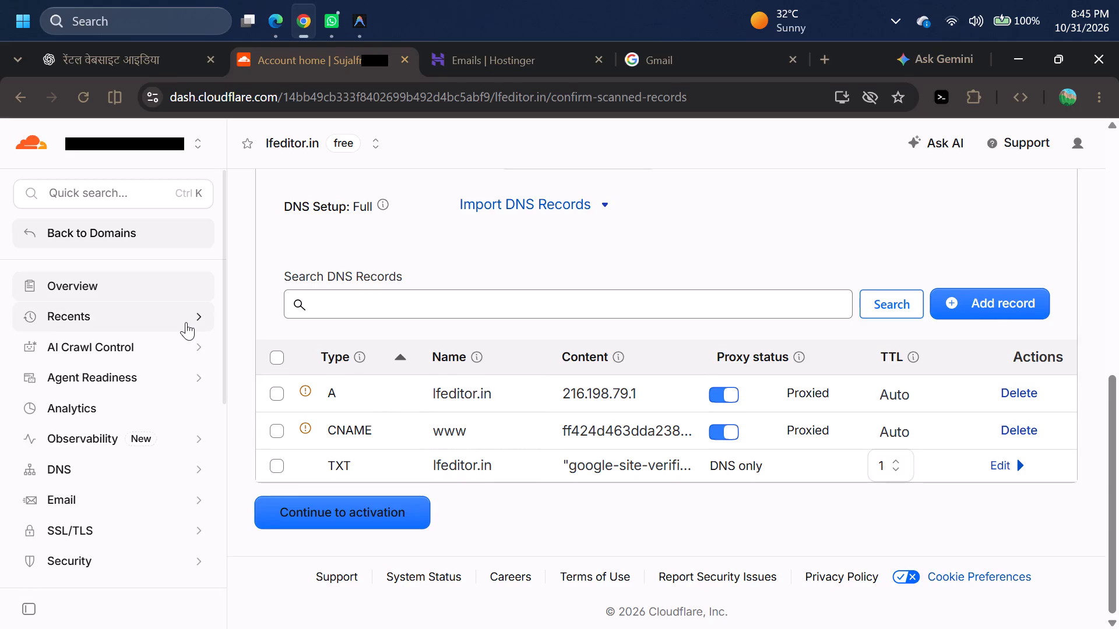
Leave the lfeditor.in domain setup by going back to the Cloudflare sign-in page, and open the account sign-up page.
left_click(23, 94)
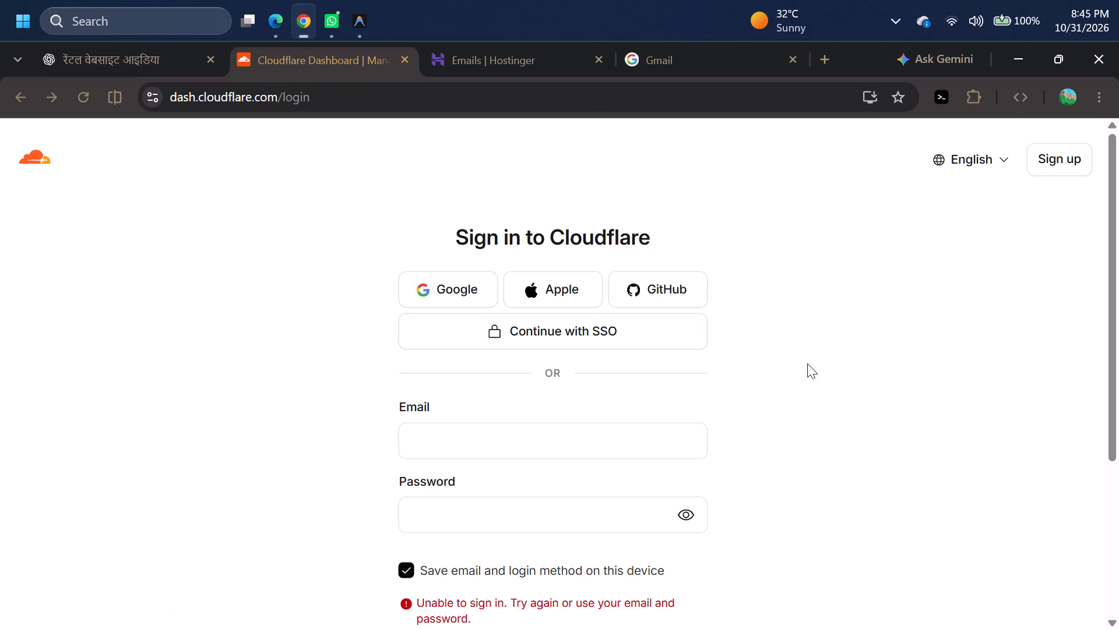
left_click(1055, 150)
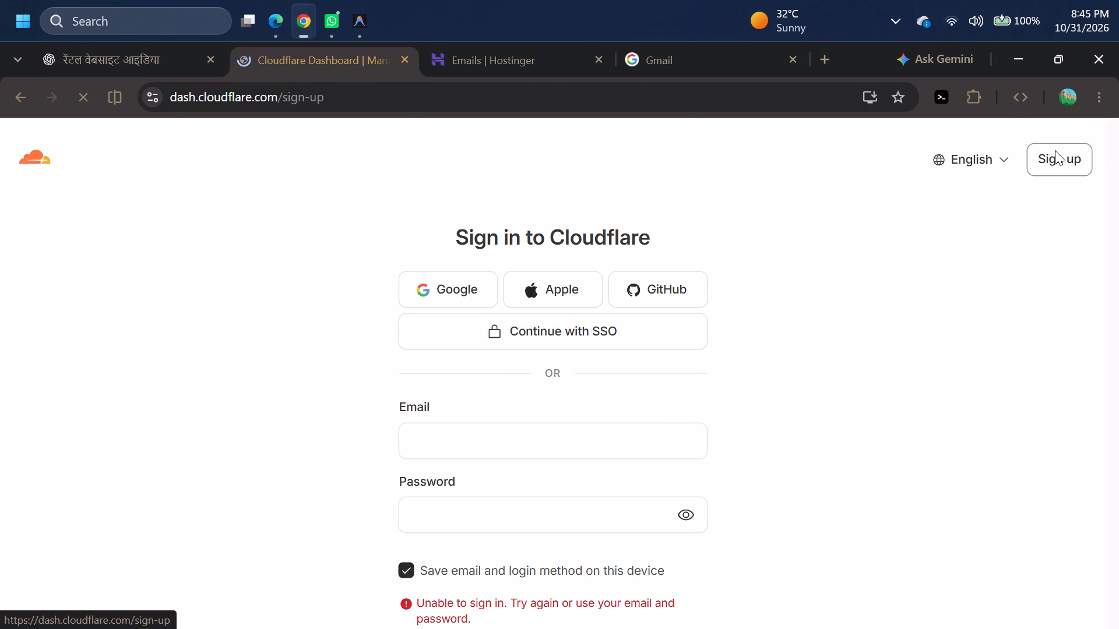
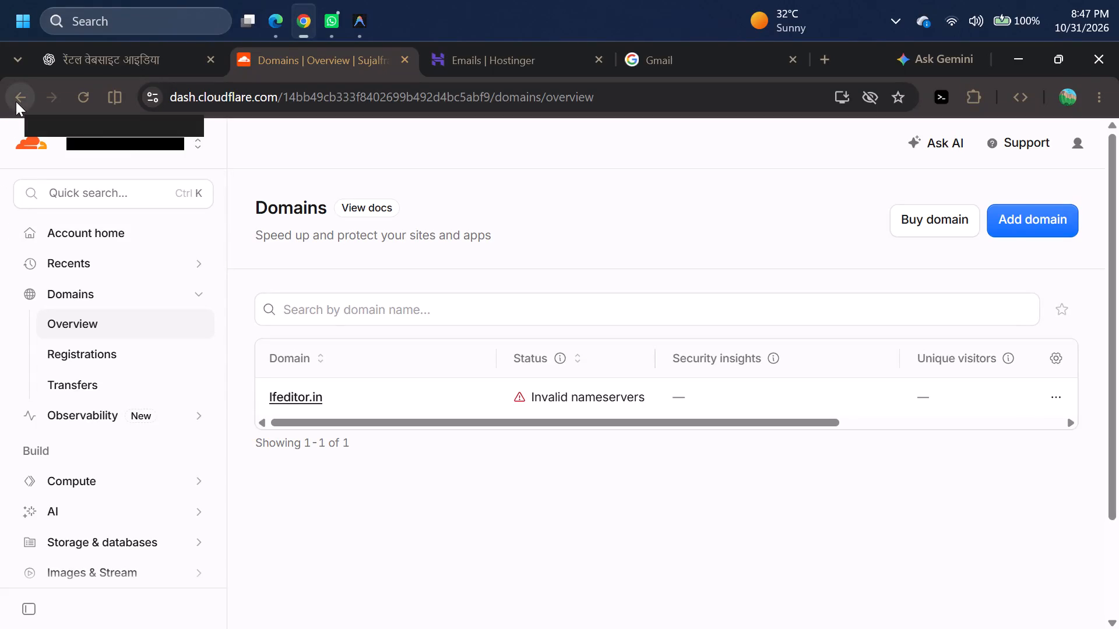
Open the lfeditor.in domain overview and examine its nameserver replacement instructions.
left_click(578, 397)
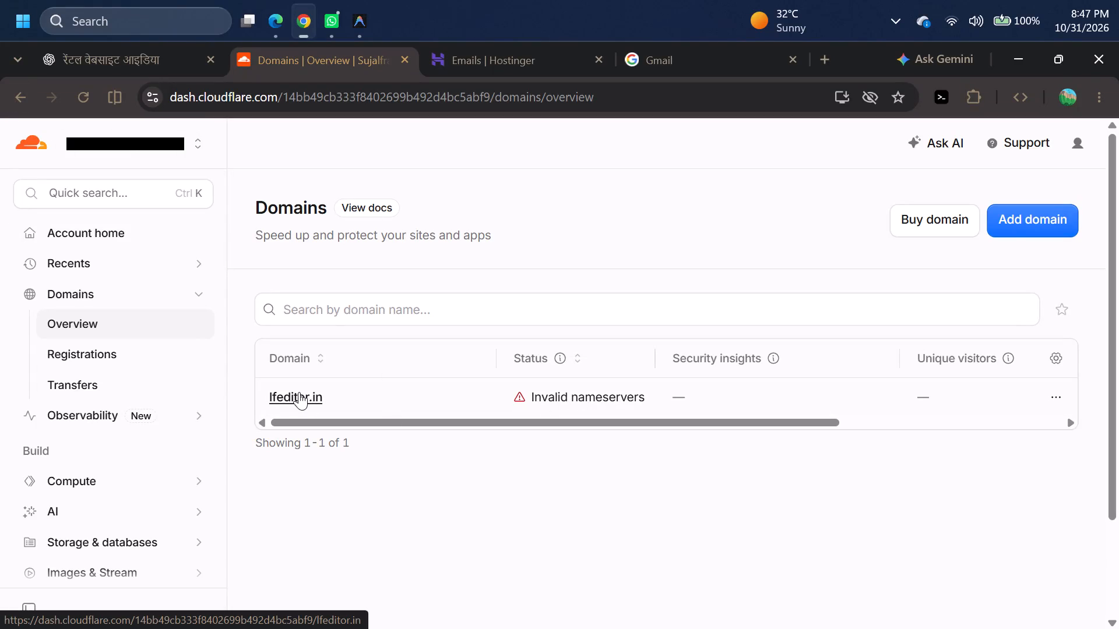
left_click(299, 392)
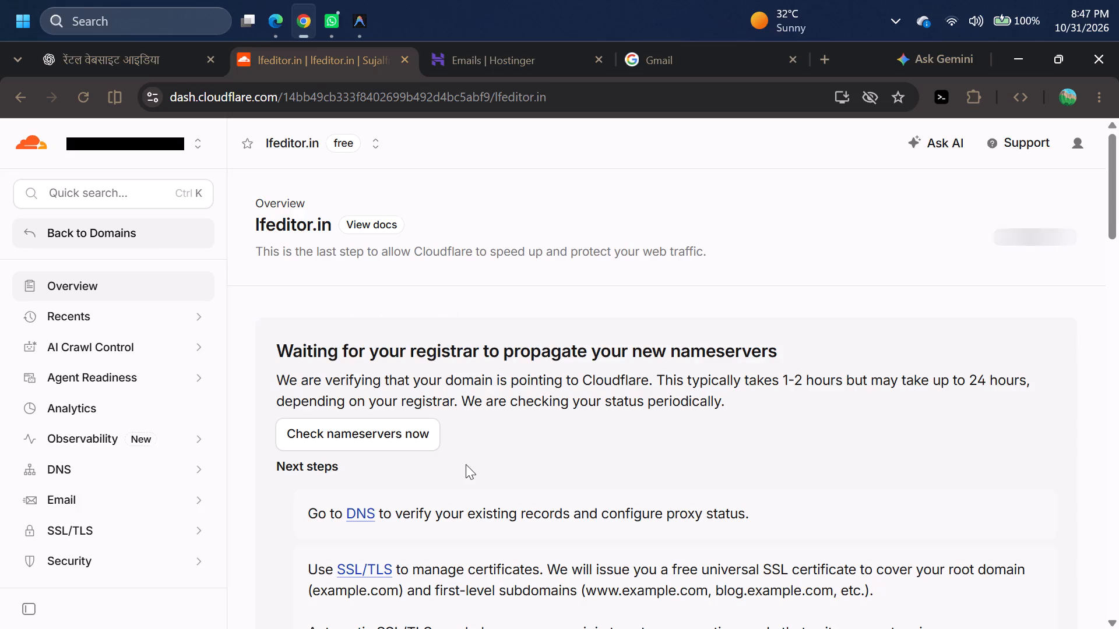
scroll(512, 498, "down", 1)
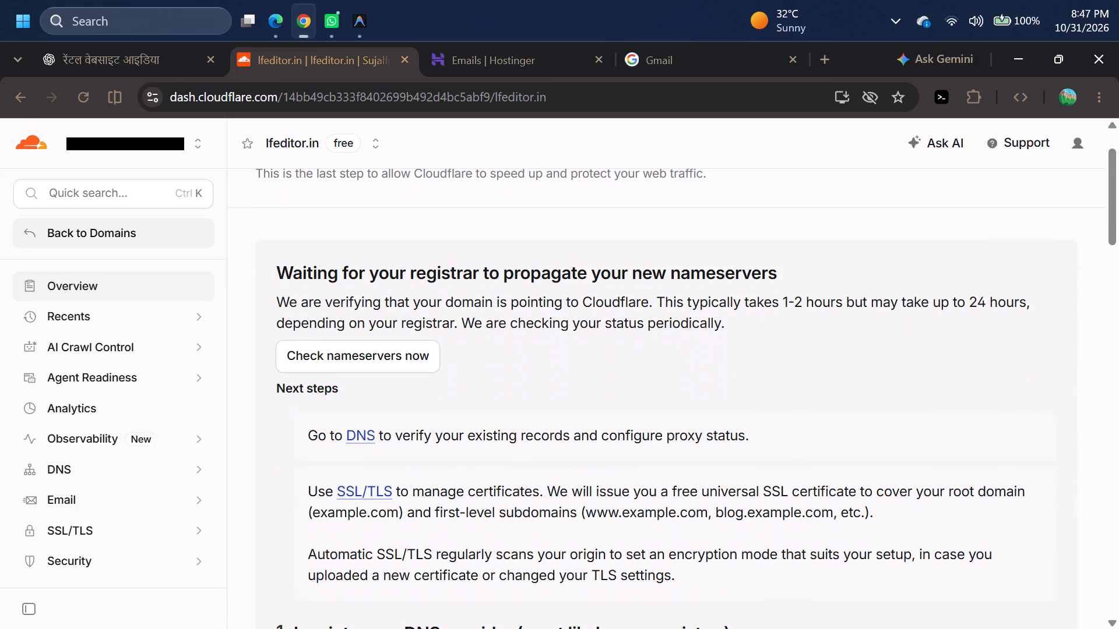
scroll(512, 498, "down", 6)
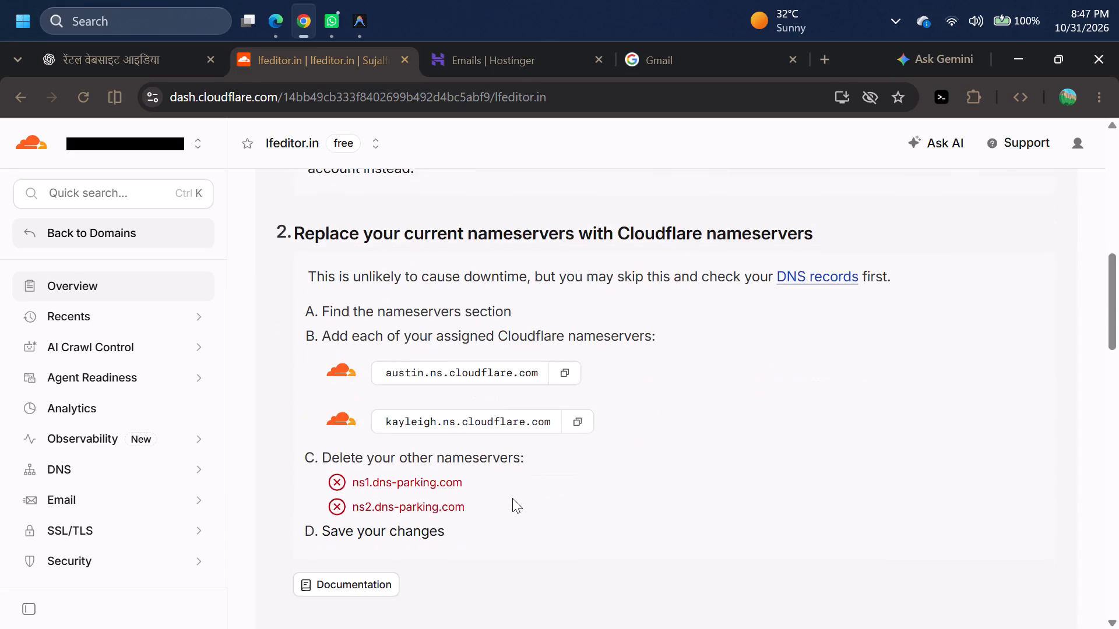
scroll(512, 498, "down", 5)
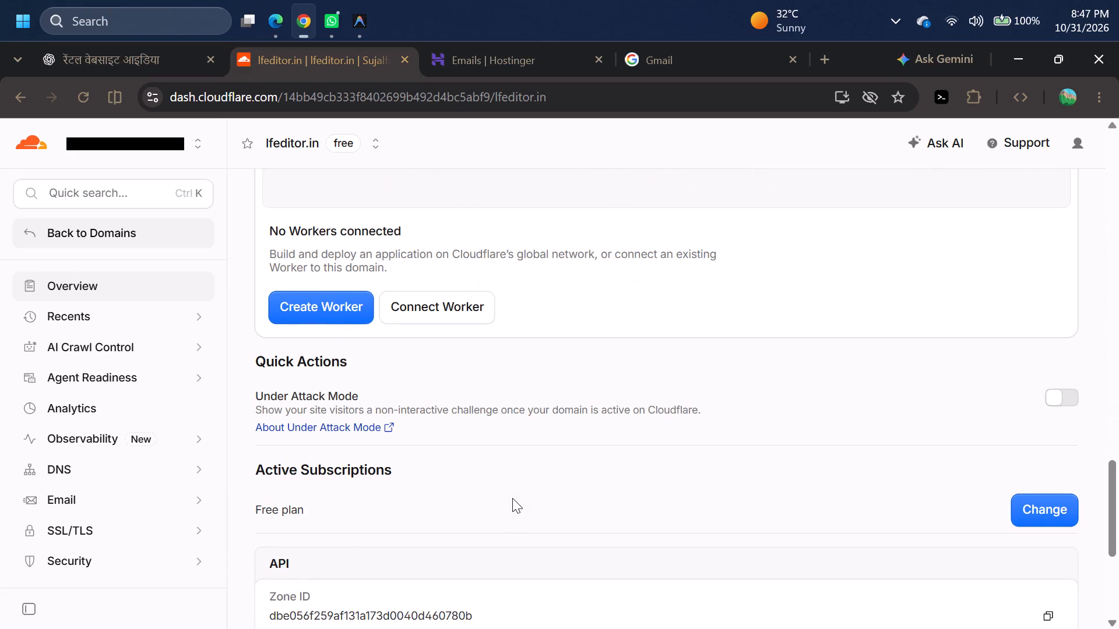
scroll(512, 498, "up", 7)
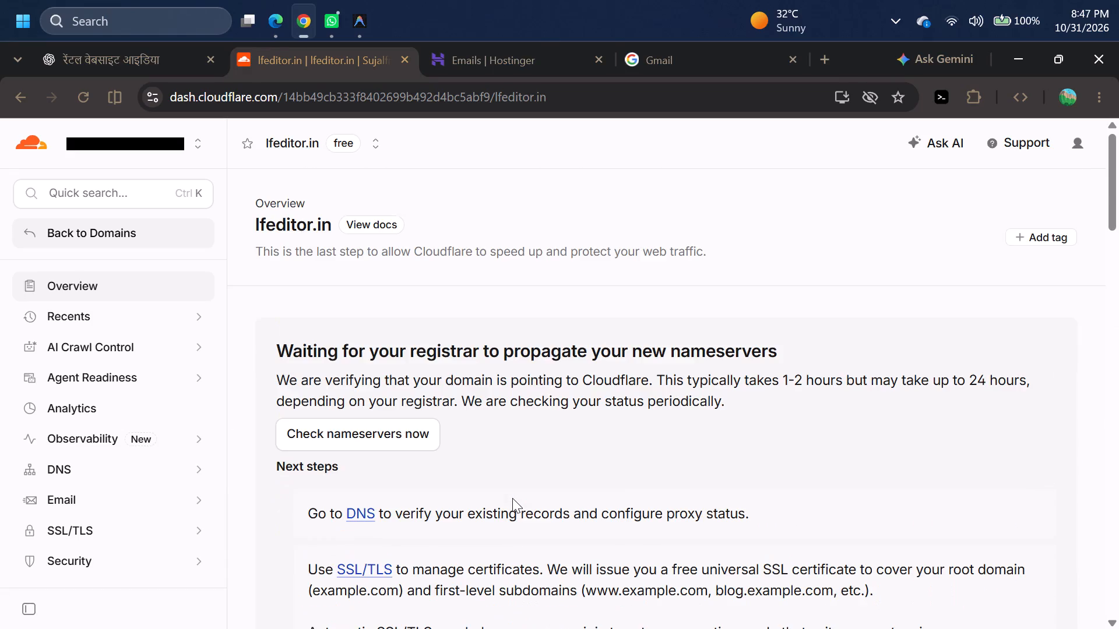
scroll(512, 498, "up", 1)
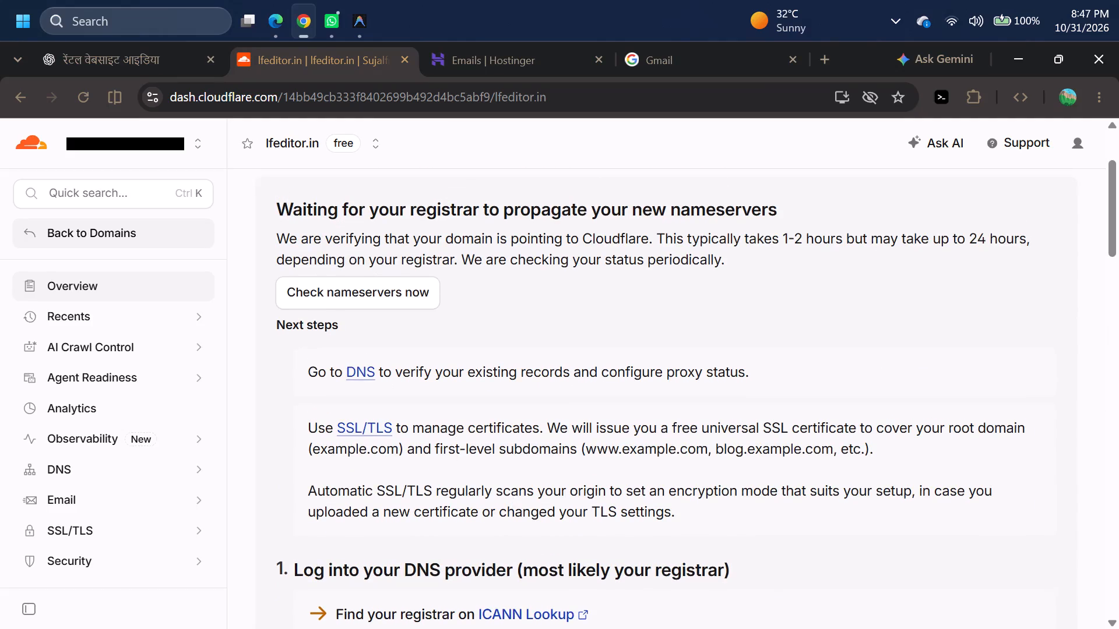
Open the DNS records page for lfeditor.in, dismiss the welcome notice, and examine the recommendations and existing records.
left_click(367, 376)
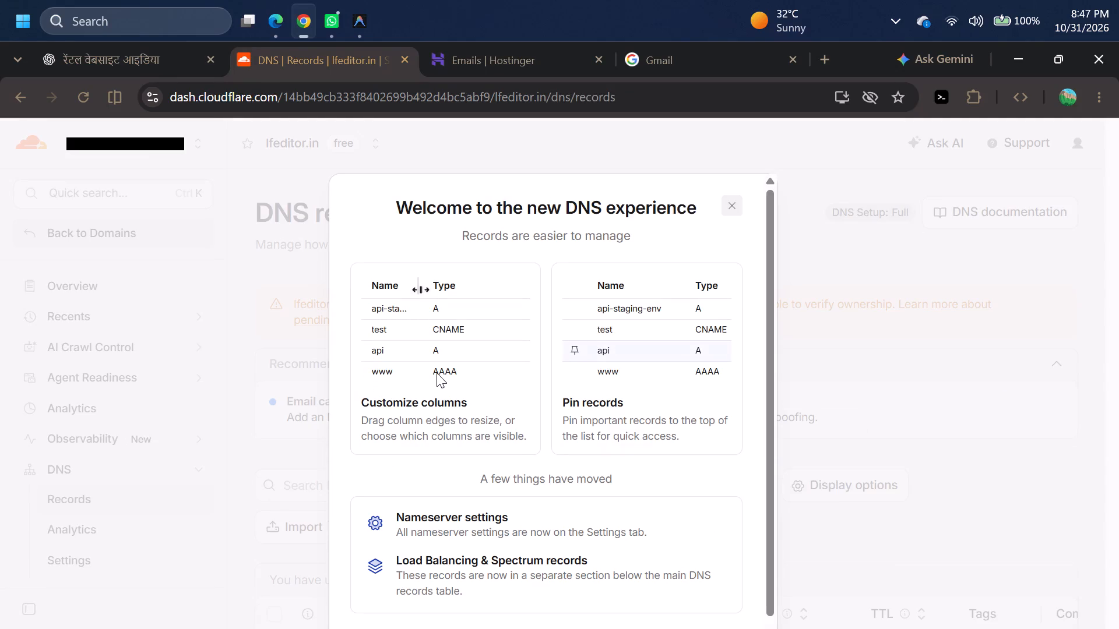
scroll(701, 440, "down", 3)
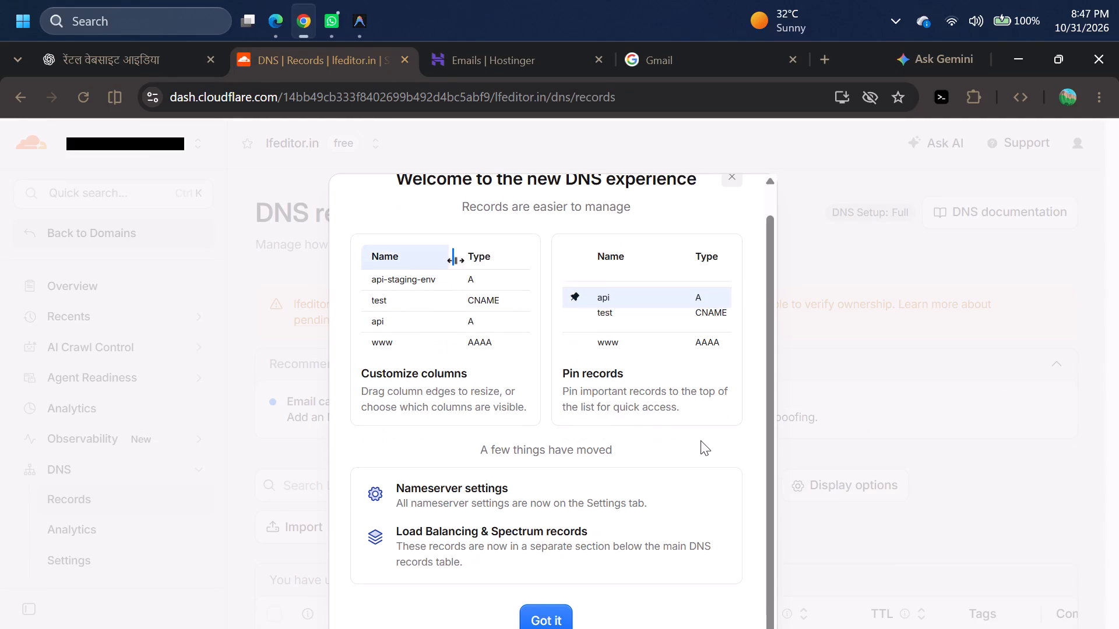
scroll(701, 440, "up", 2)
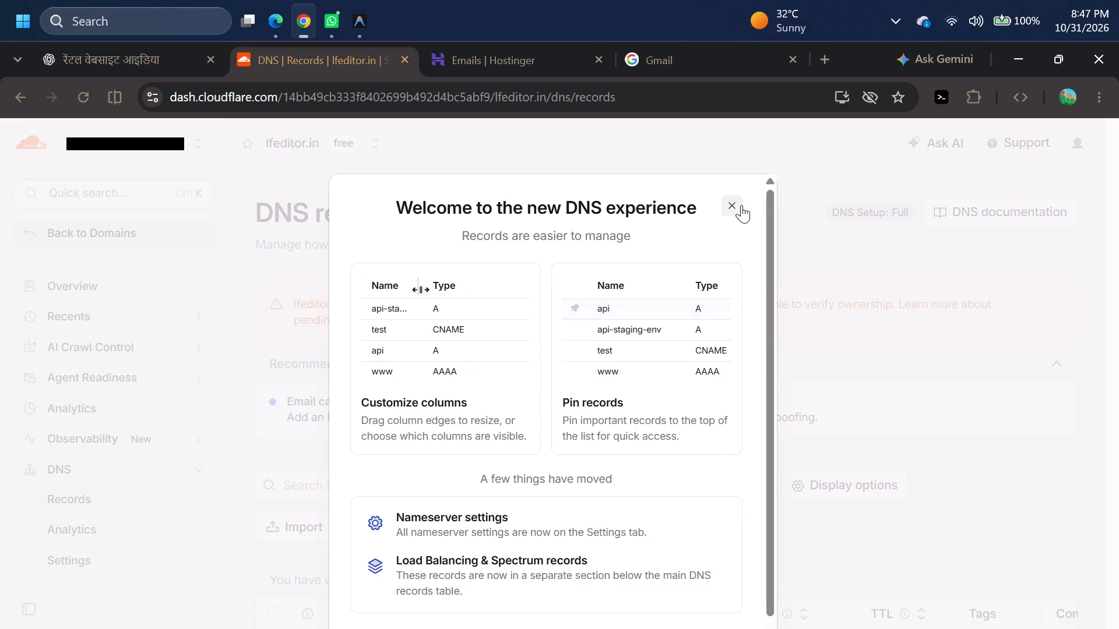
left_click(741, 205)
scroll(668, 314, "down", 1)
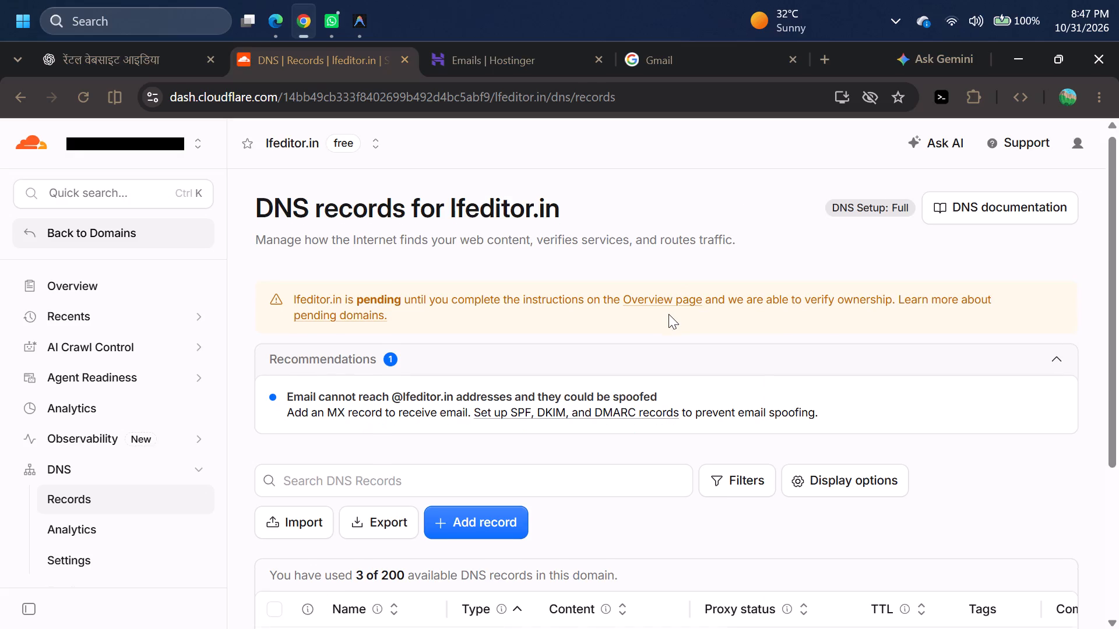
scroll(668, 314, "down", 1)
scroll(668, 314, "up", 1)
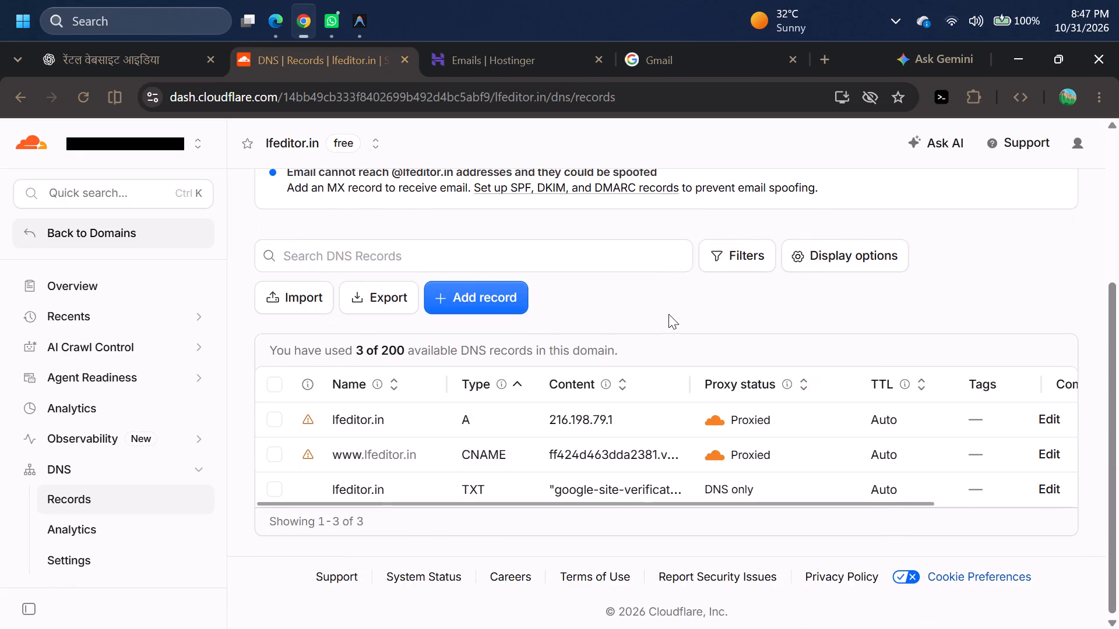
scroll(668, 314, "up", 1)
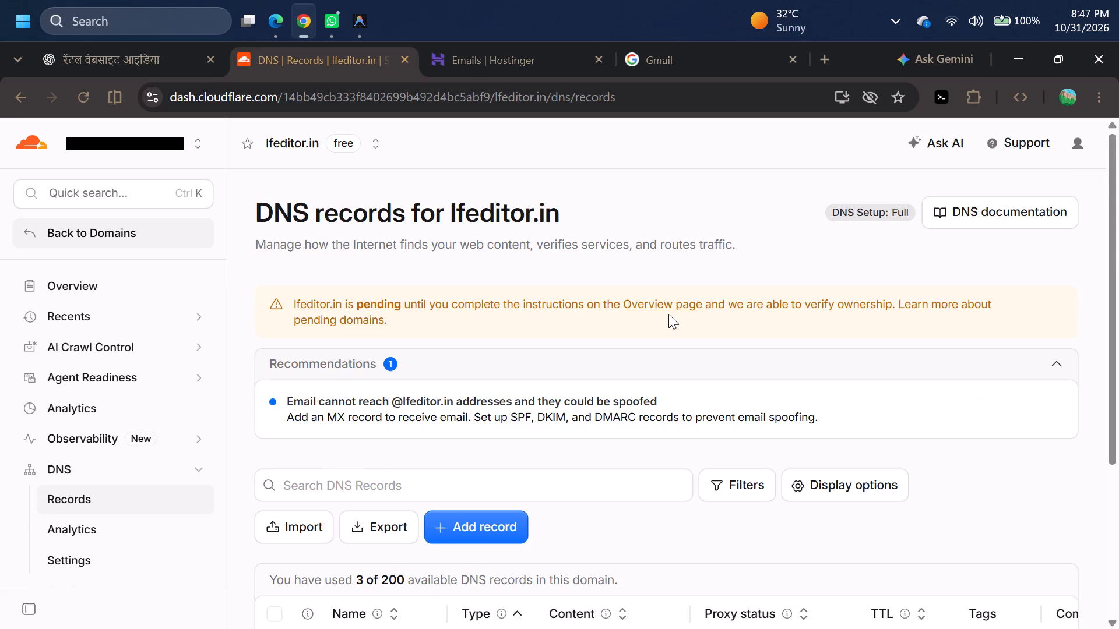
scroll(668, 314, "down", 4)
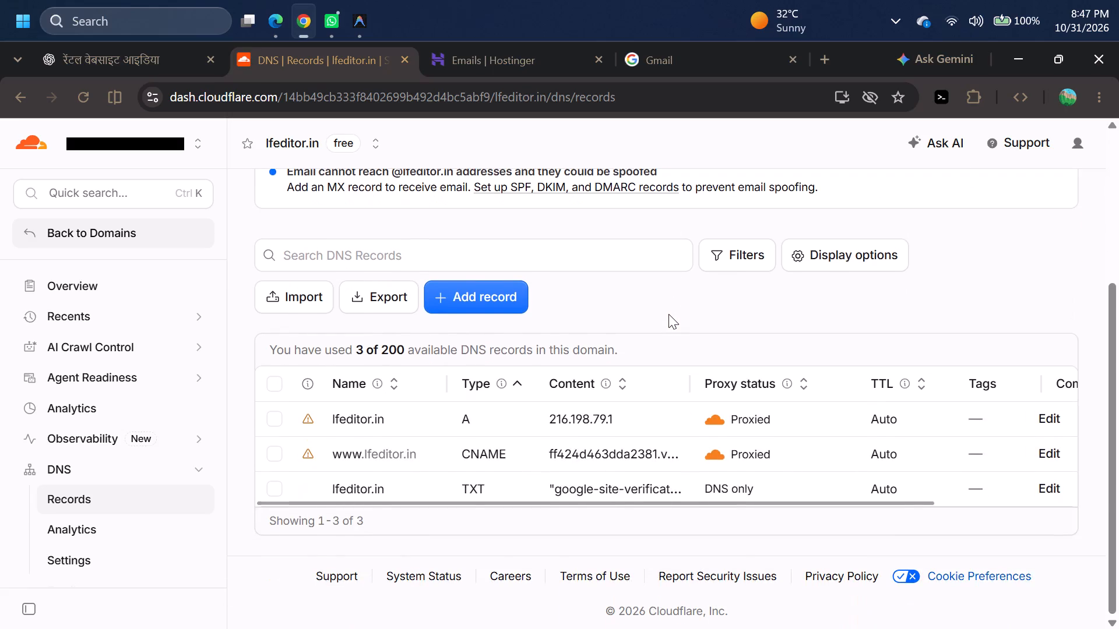
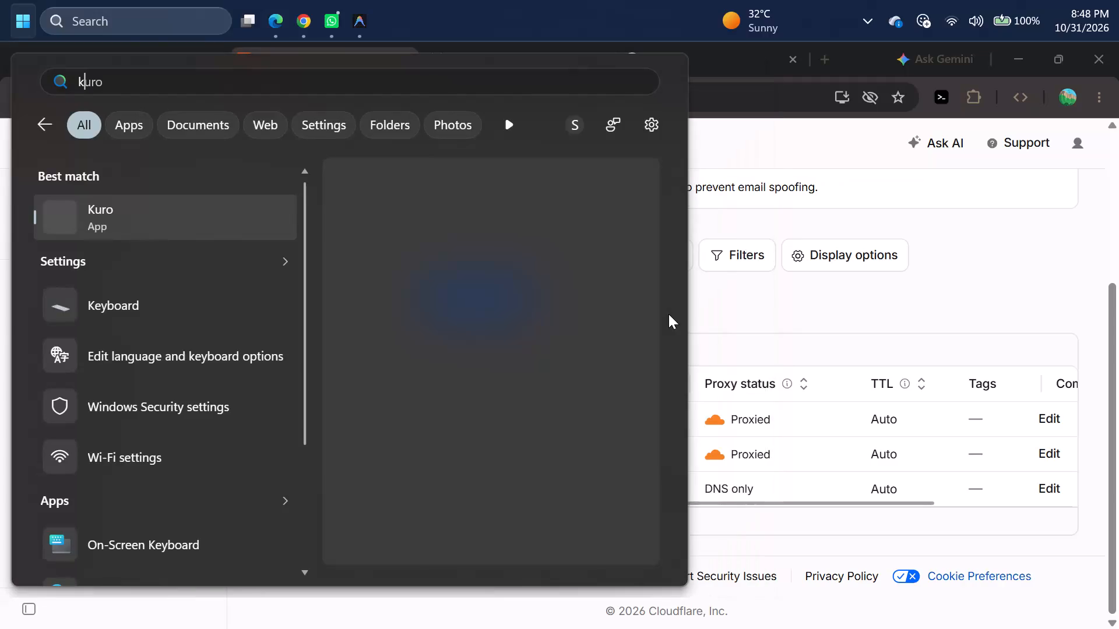
Find the Kuro app through the Windows search and launch it.
key("Return")
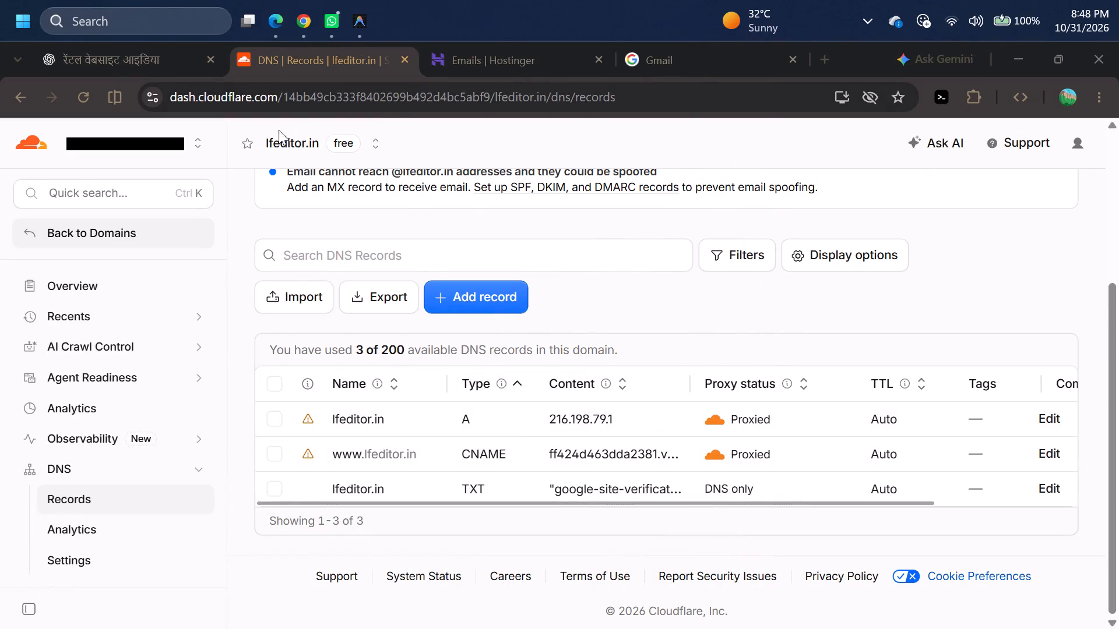
type("ku")
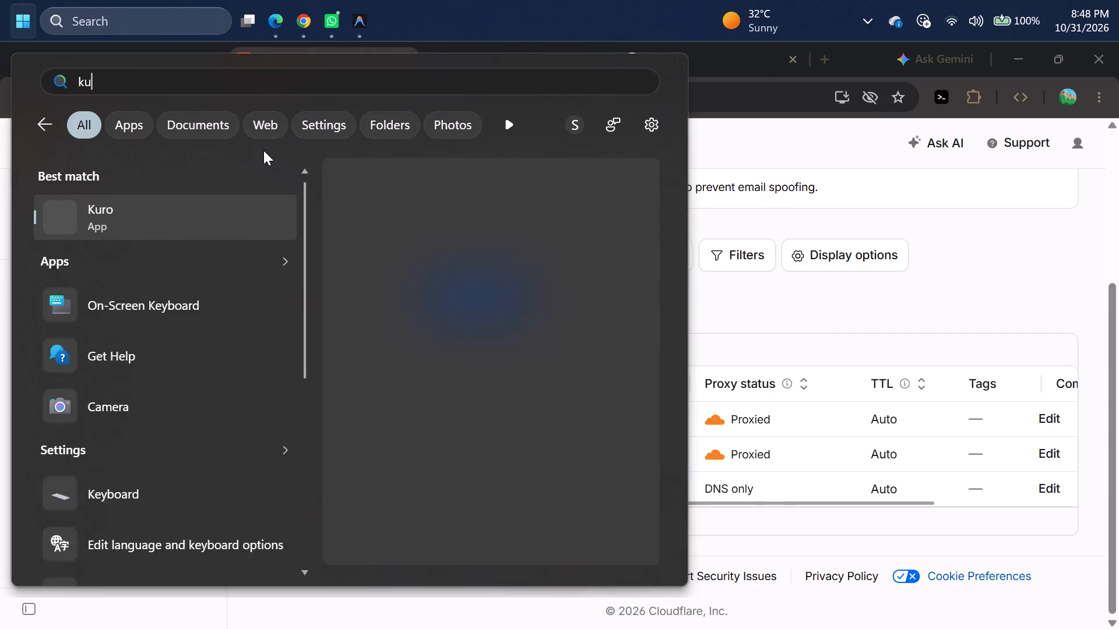
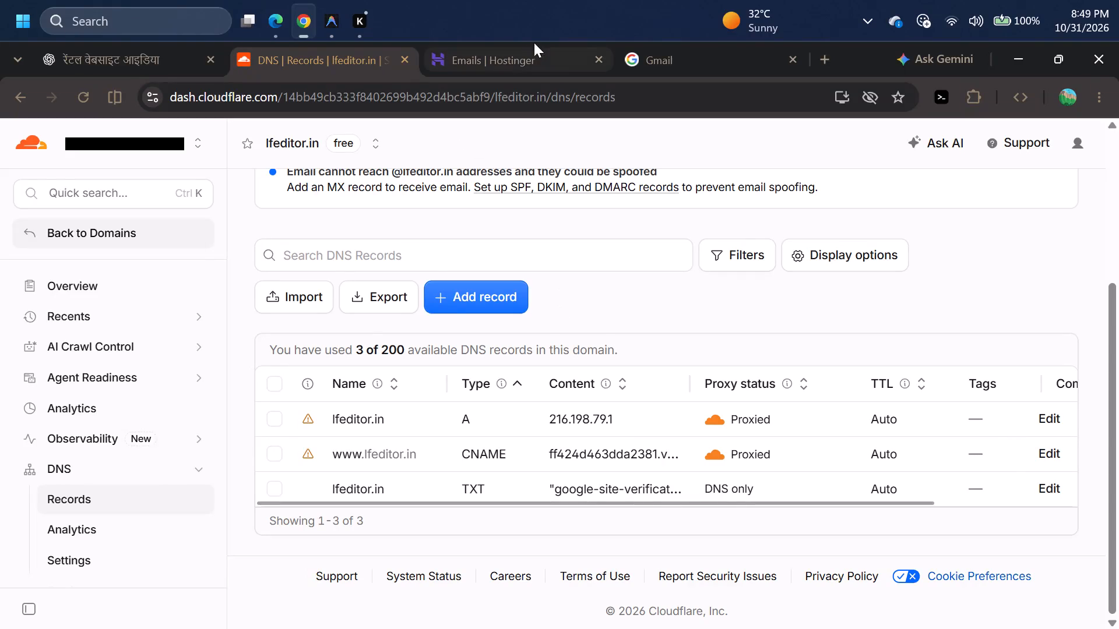
Switch to the Hostinger panel, open its home page and look through the list of available services.
left_click(520, 59)
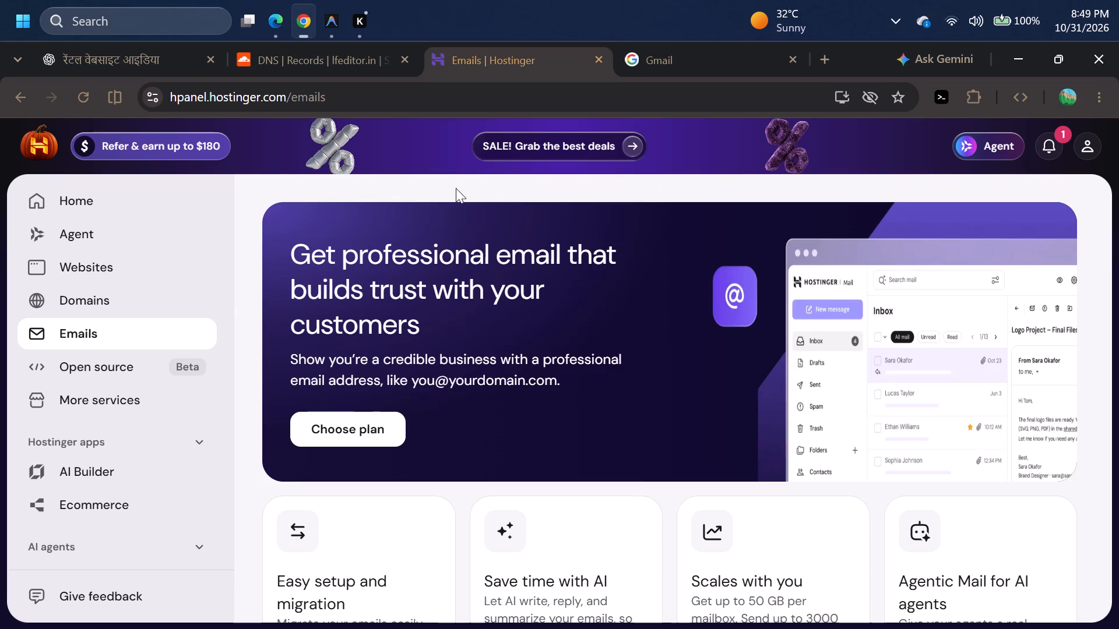
scroll(104, 250, "up", 1)
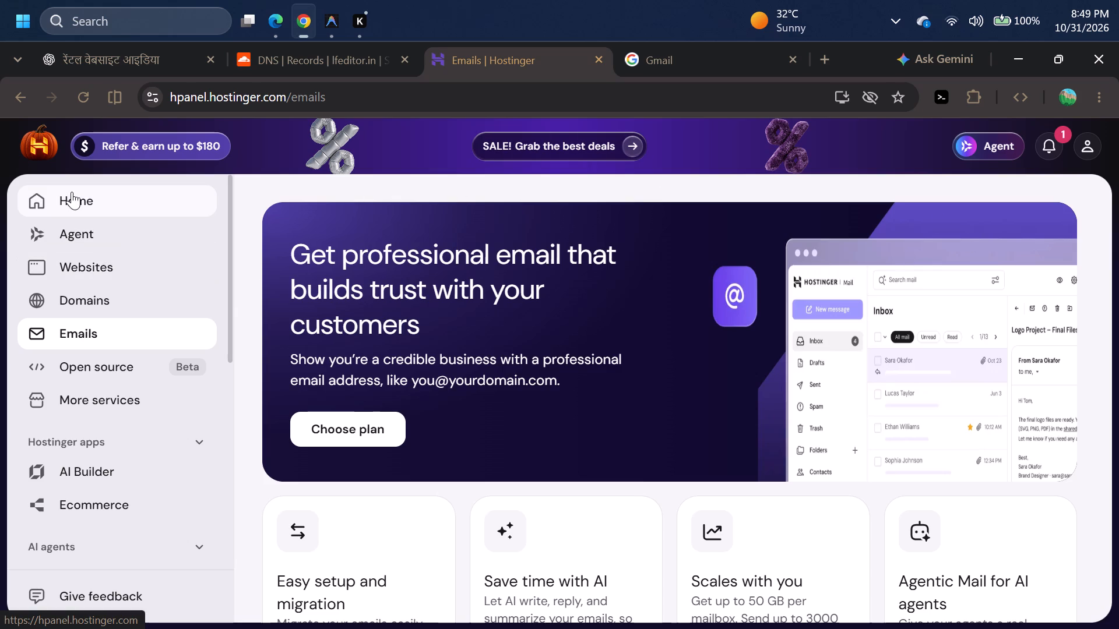
left_click(72, 192)
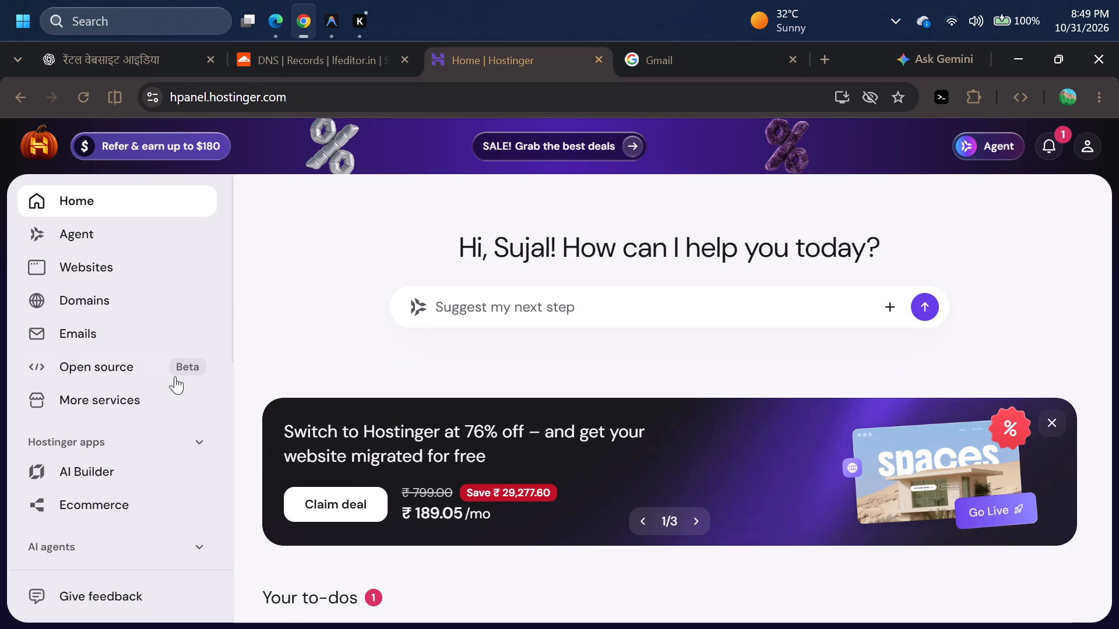
scroll(128, 521, "down", 3)
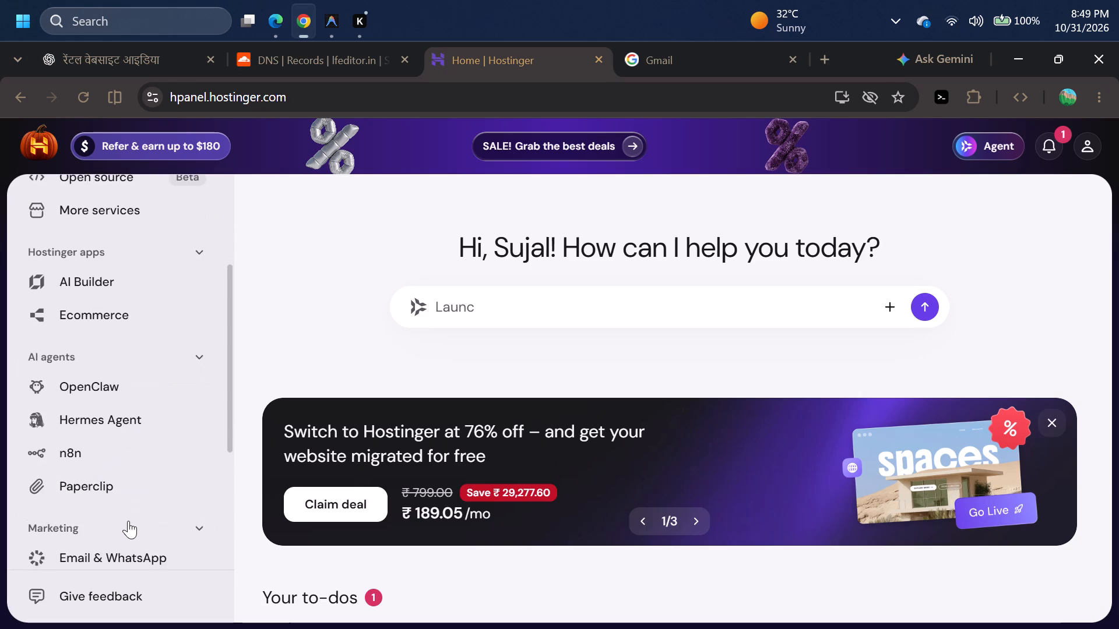
scroll(128, 521, "down", 2)
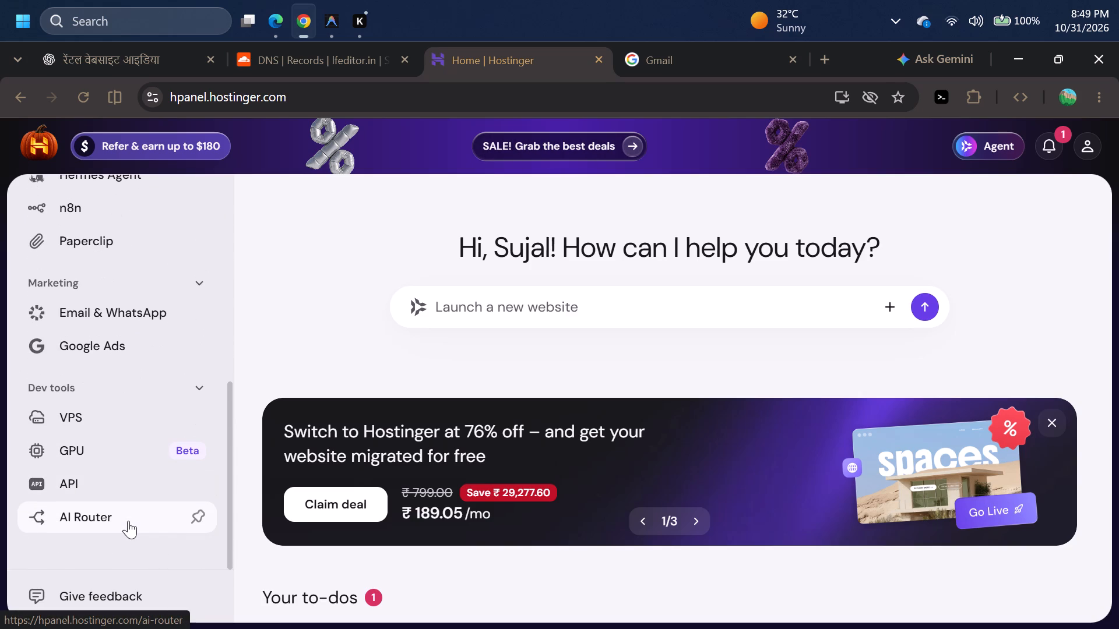
scroll(128, 521, "up", 5)
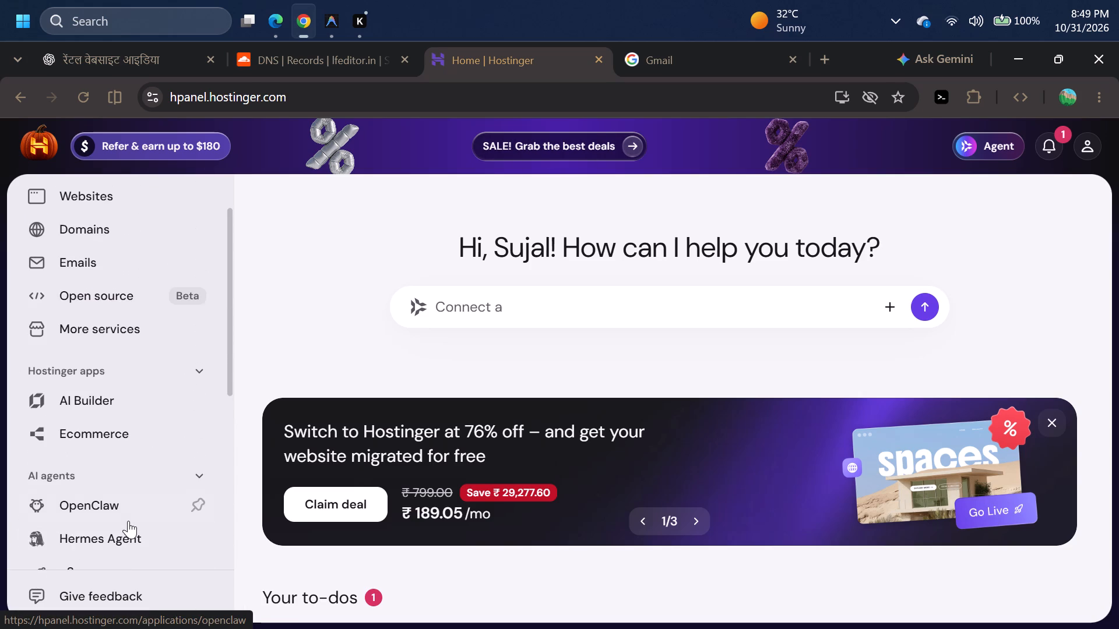
scroll(128, 521, "up", 1)
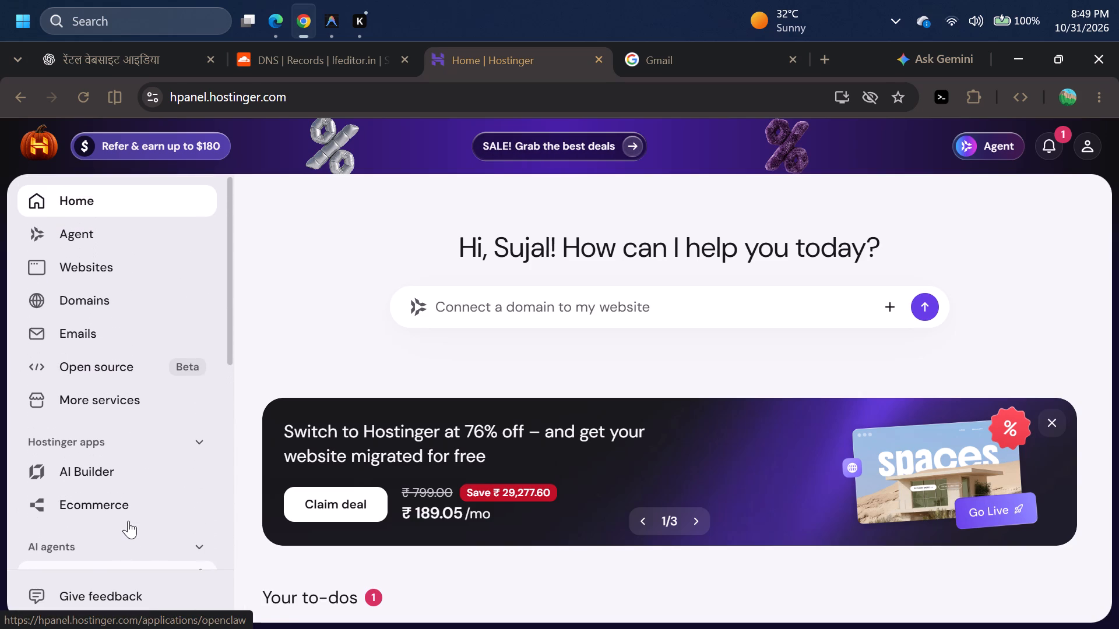
scroll(128, 521, "up", 1)
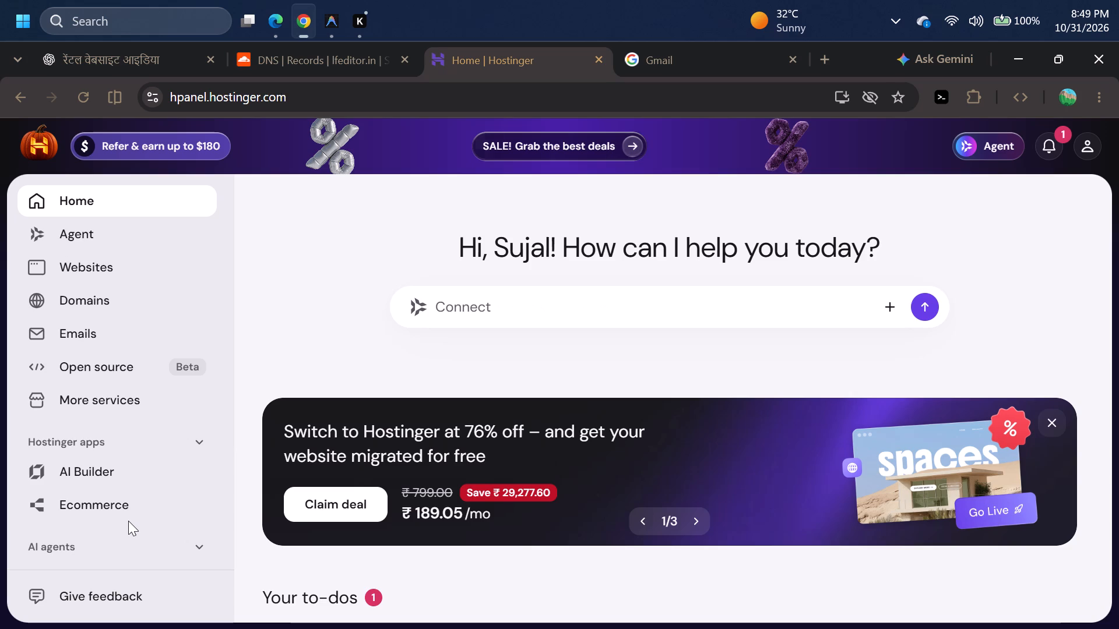
Open the management page of lfeditor.in from the Hostinger domain portfolio.
left_click(115, 298)
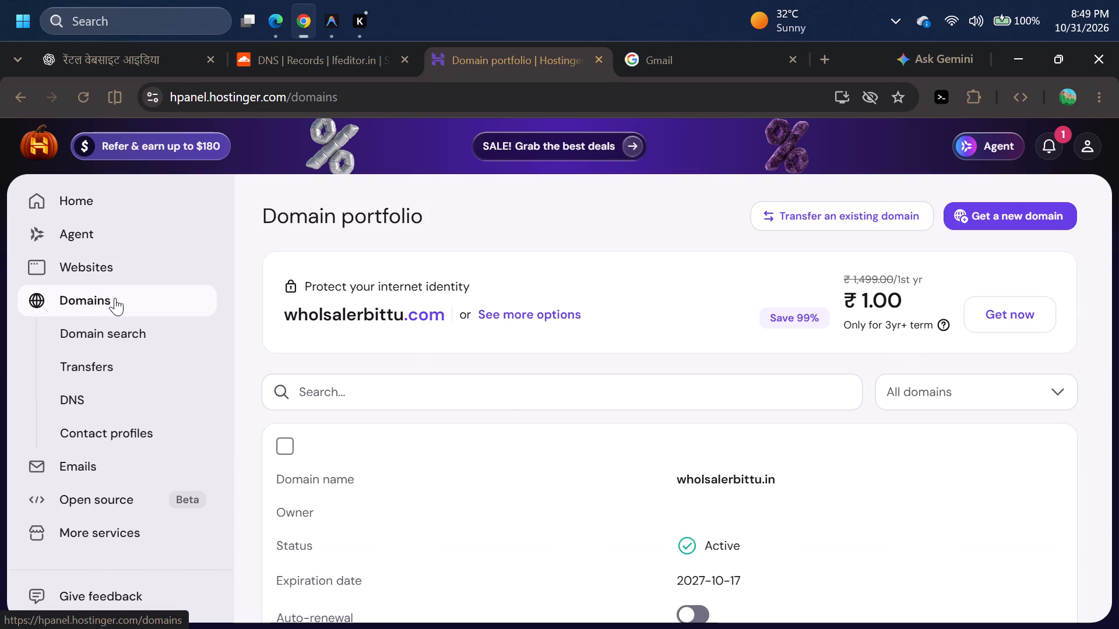
scroll(703, 446, "down", 9)
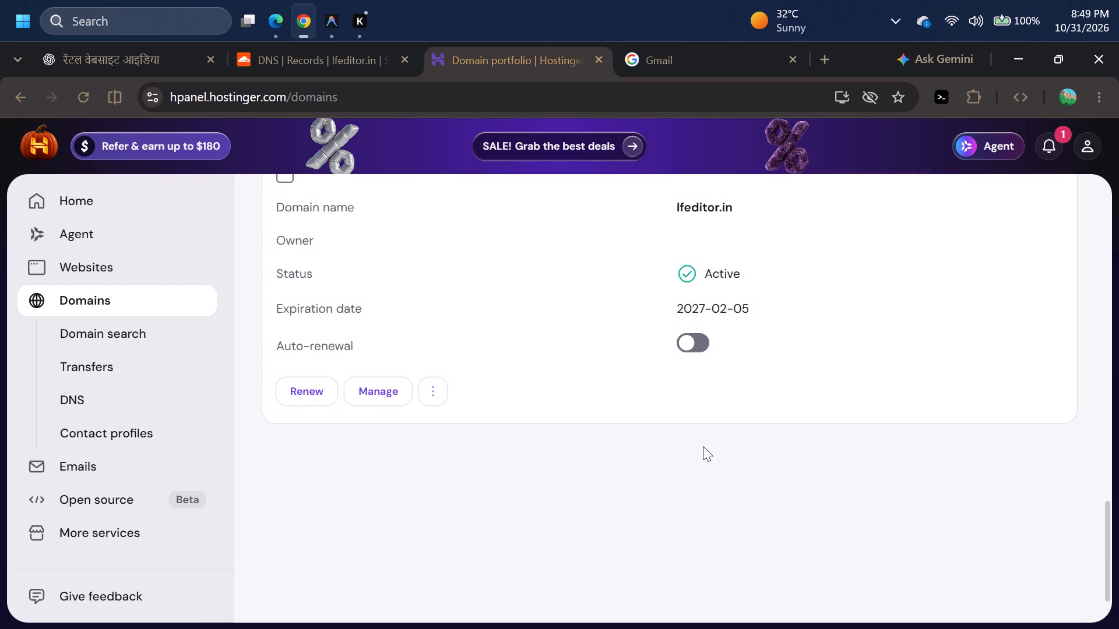
scroll(703, 446, "up", 2)
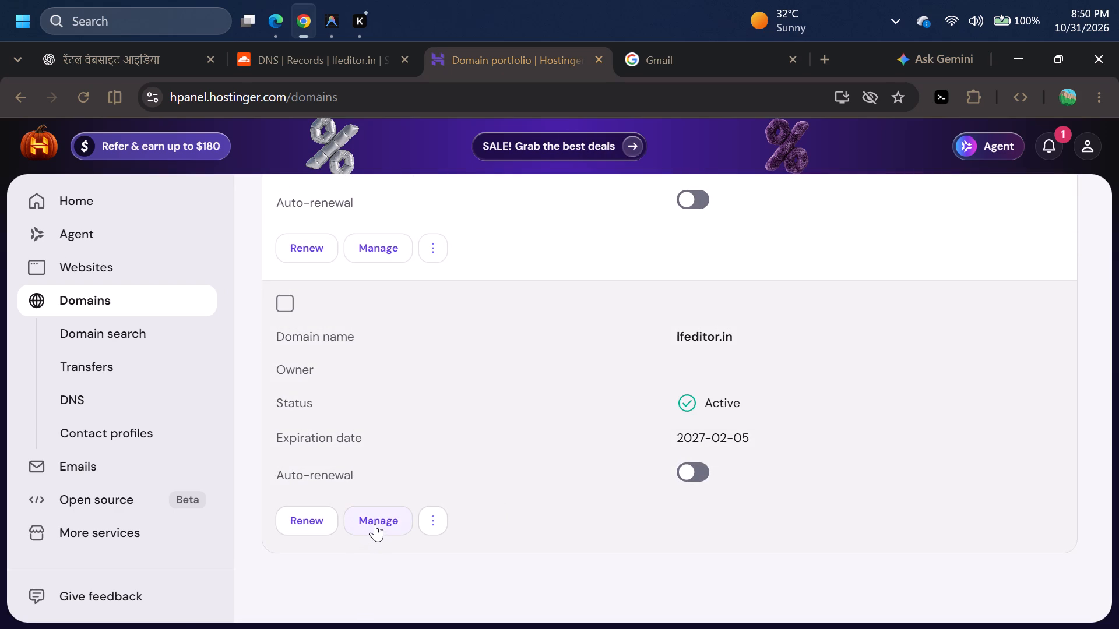
left_click(375, 524)
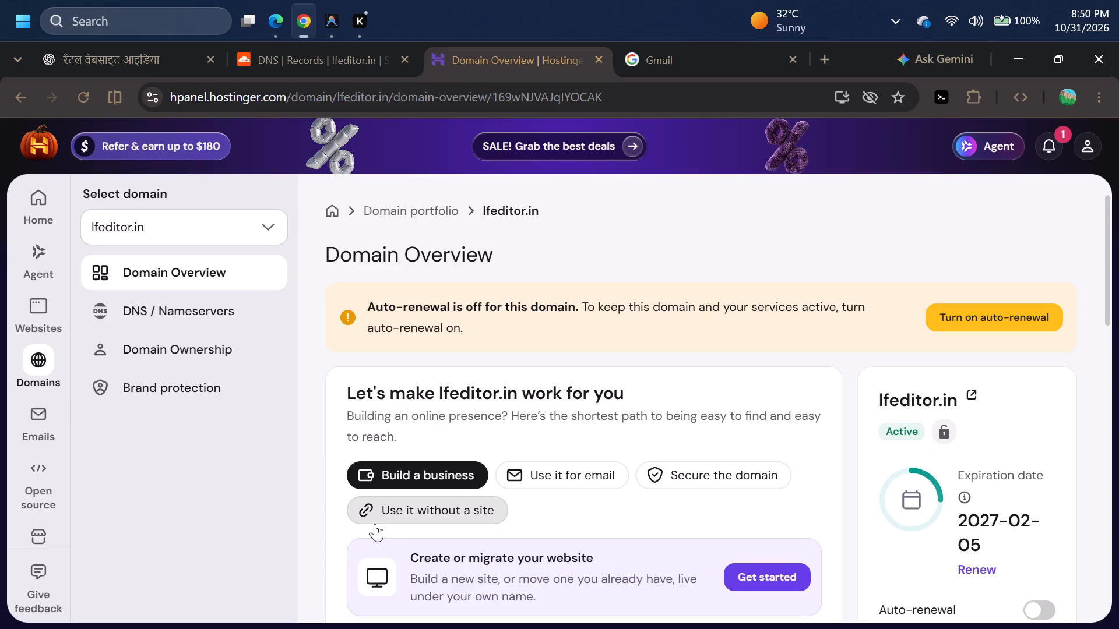
Examine the domain overview of lfeditor.in, including the business email offer, nameservers and transfer settings.
scroll(592, 510, "down", 3)
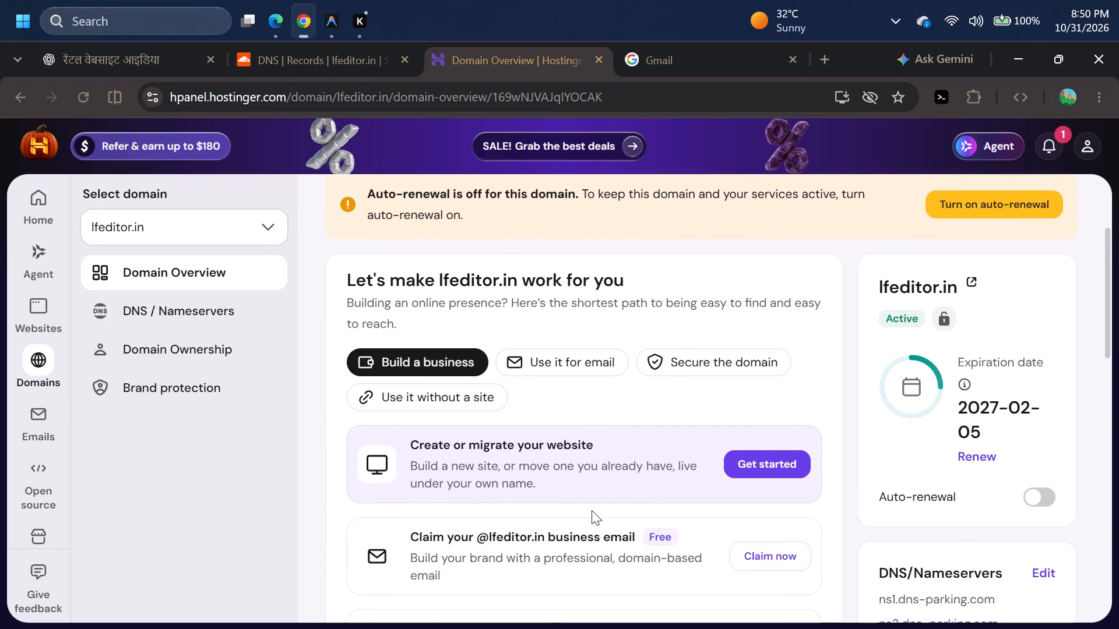
scroll(592, 510, "down", 4)
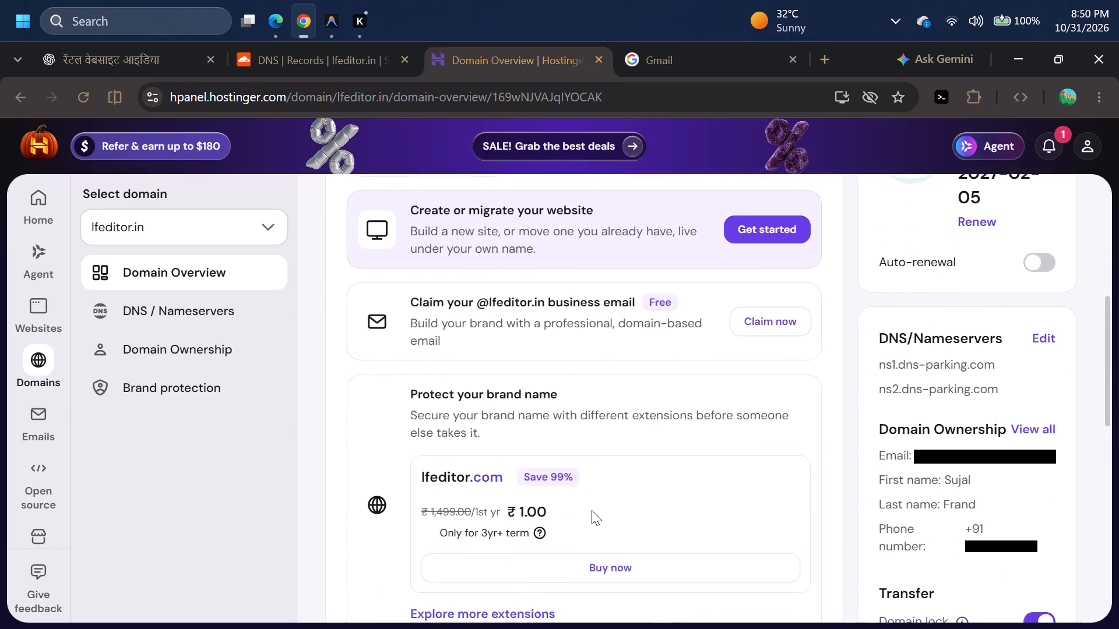
scroll(592, 510, "down", 4)
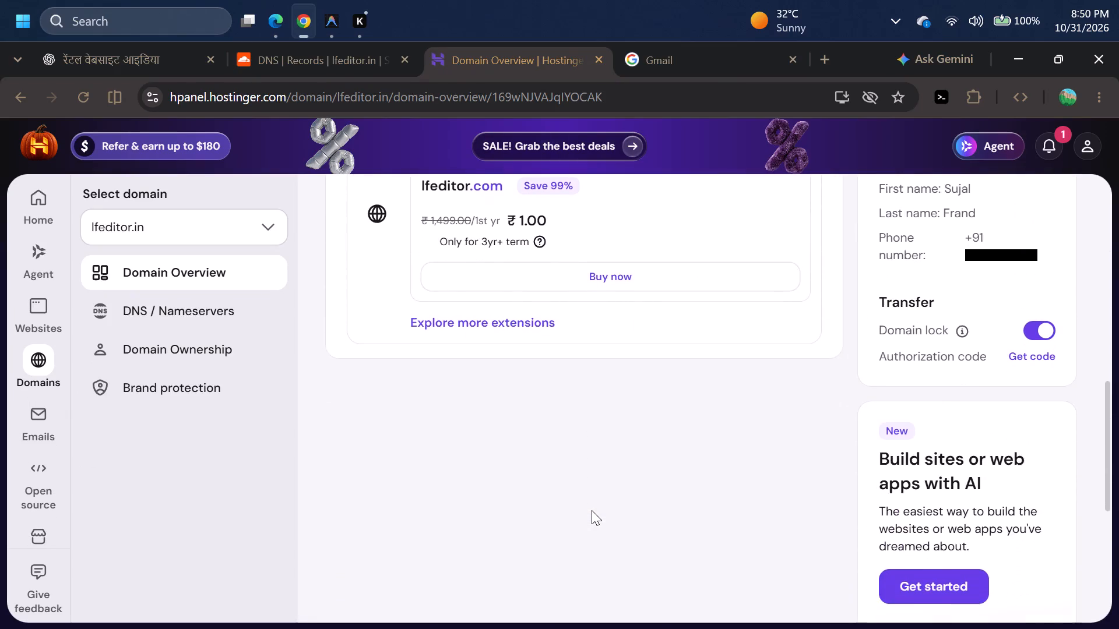
scroll(592, 510, "up", 1)
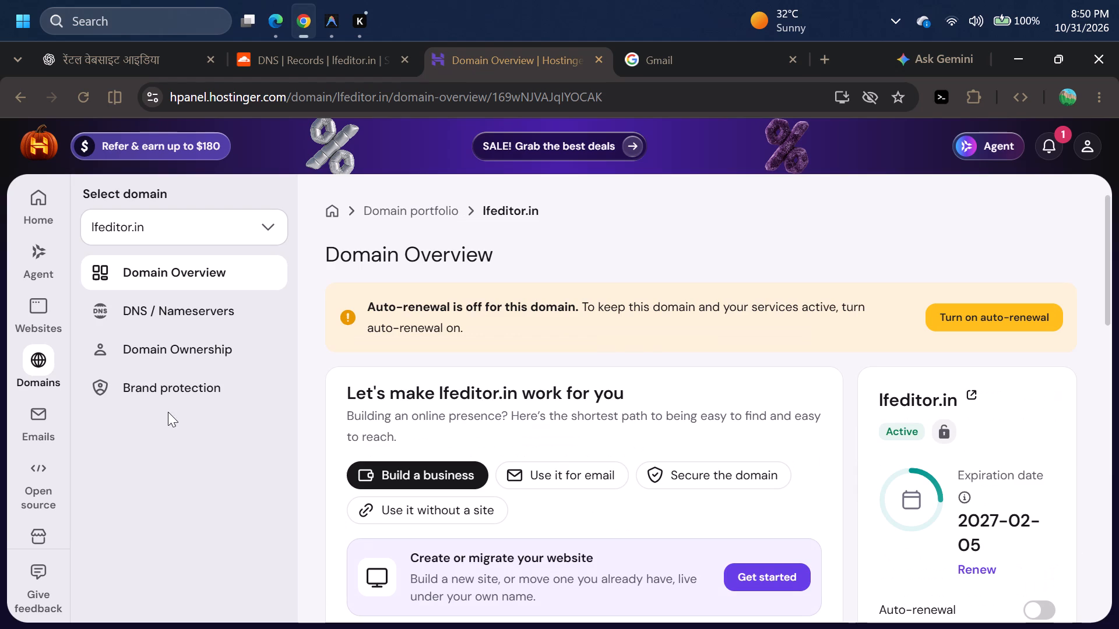
Open the DNS and nameserver settings of lfeditor.in and examine its nameservers, quick setup options and DNS records.
left_click(192, 310)
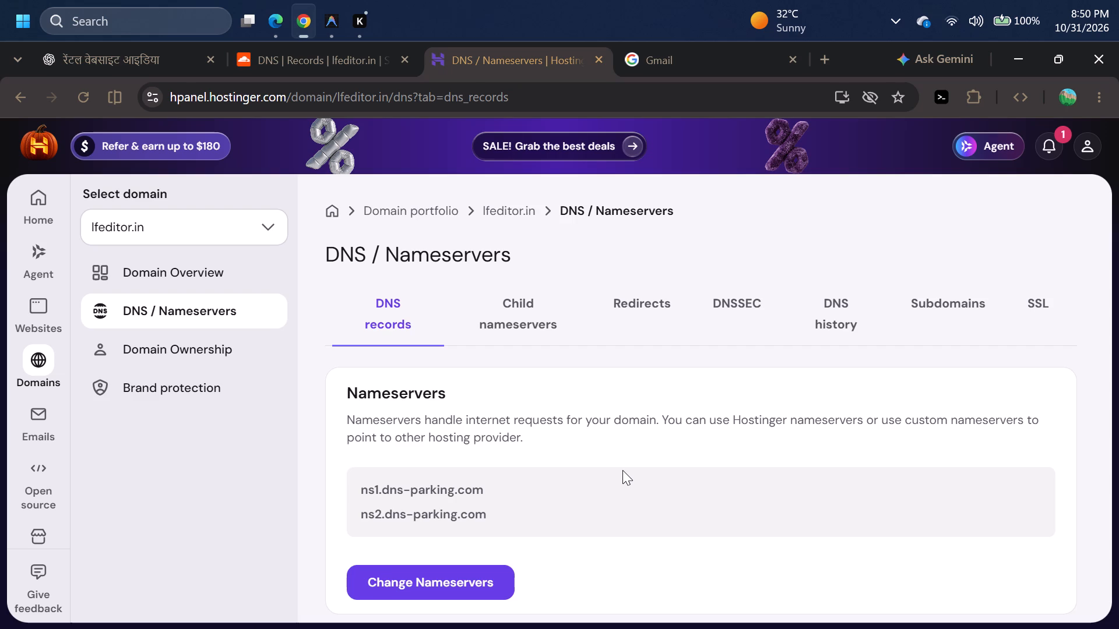
scroll(622, 470, "down", 1)
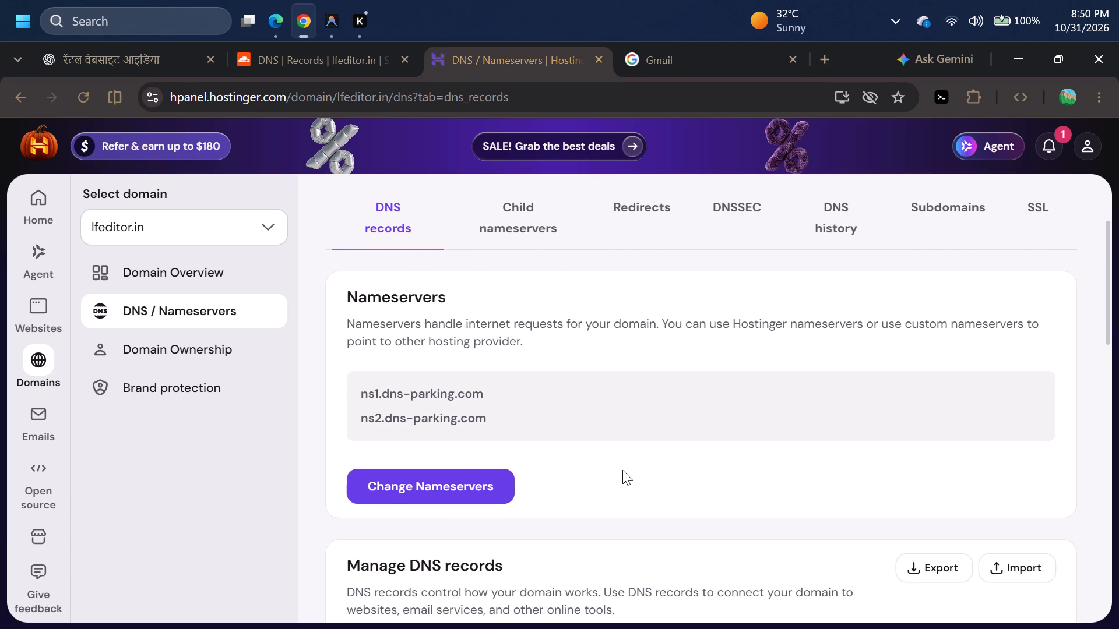
scroll(622, 470, "down", 3)
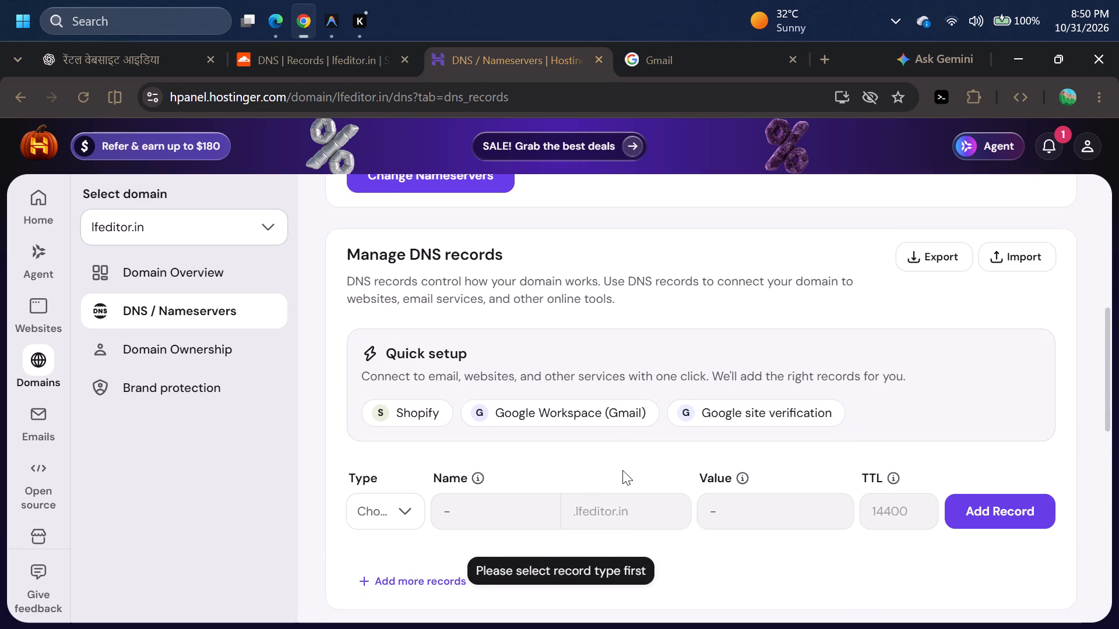
scroll(622, 470, "down", 2)
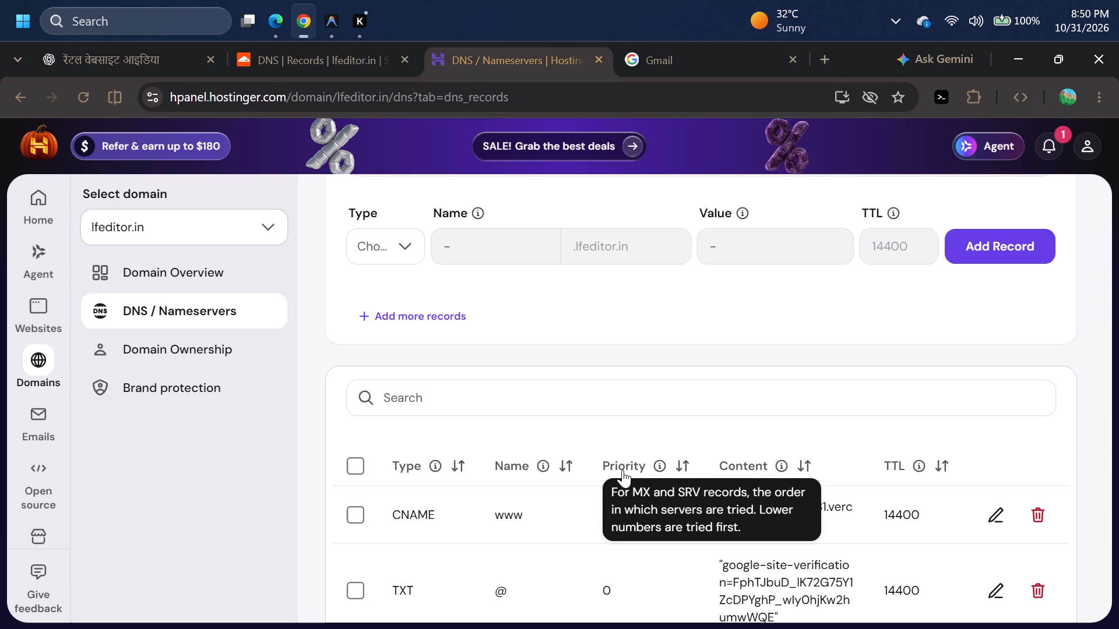
scroll(622, 470, "up", 2)
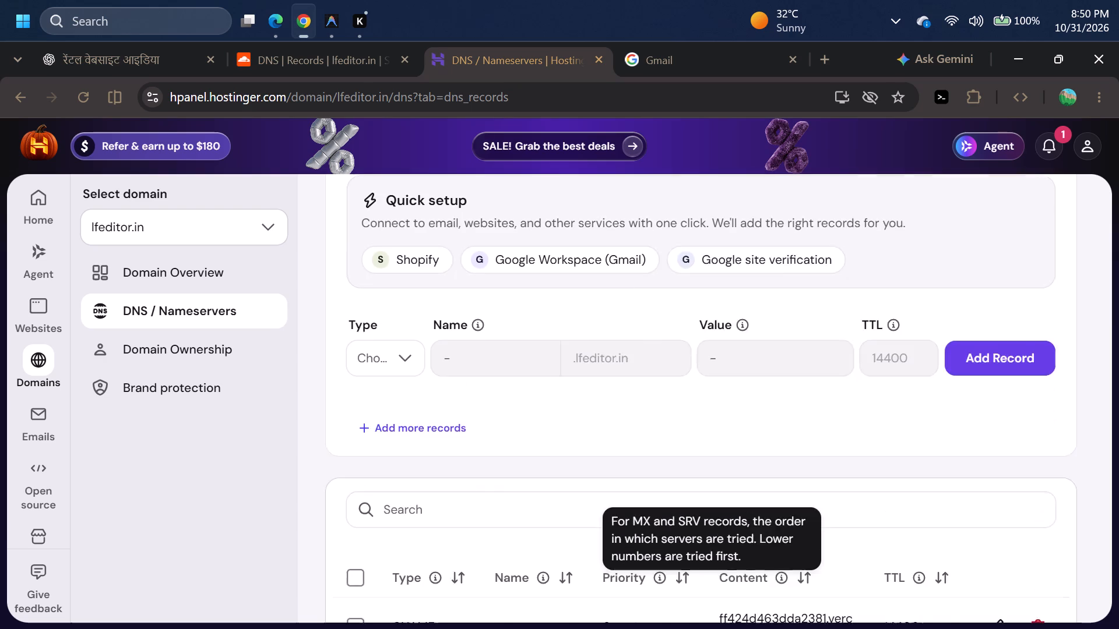
scroll(622, 470, "up", 7)
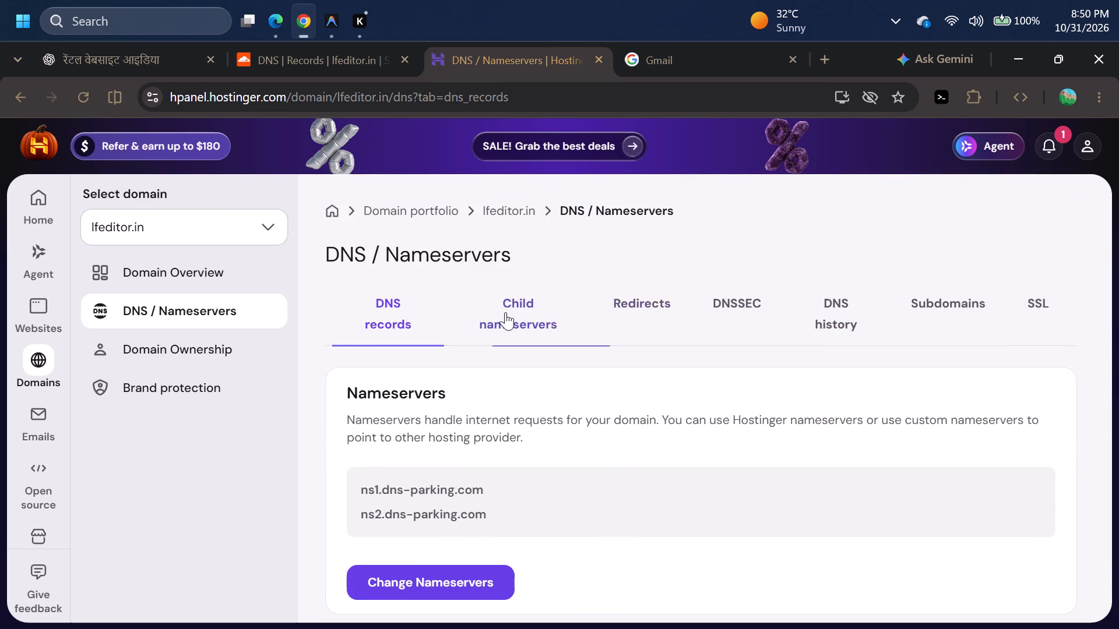
scroll(642, 423, "down", 1)
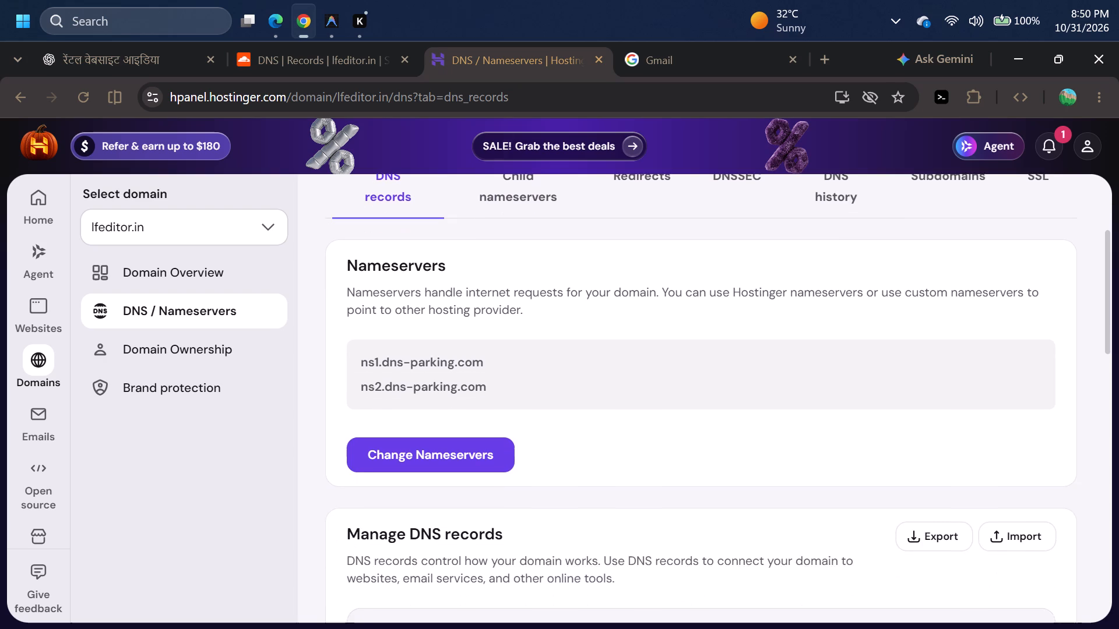
scroll(642, 423, "down", 2)
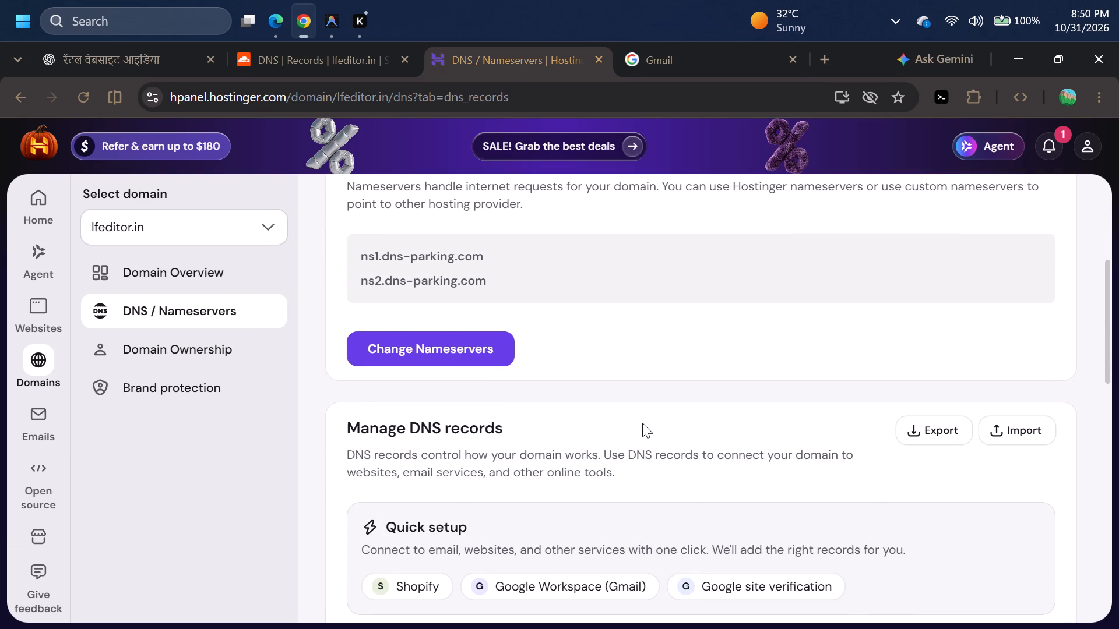
scroll(642, 423, "up", 1)
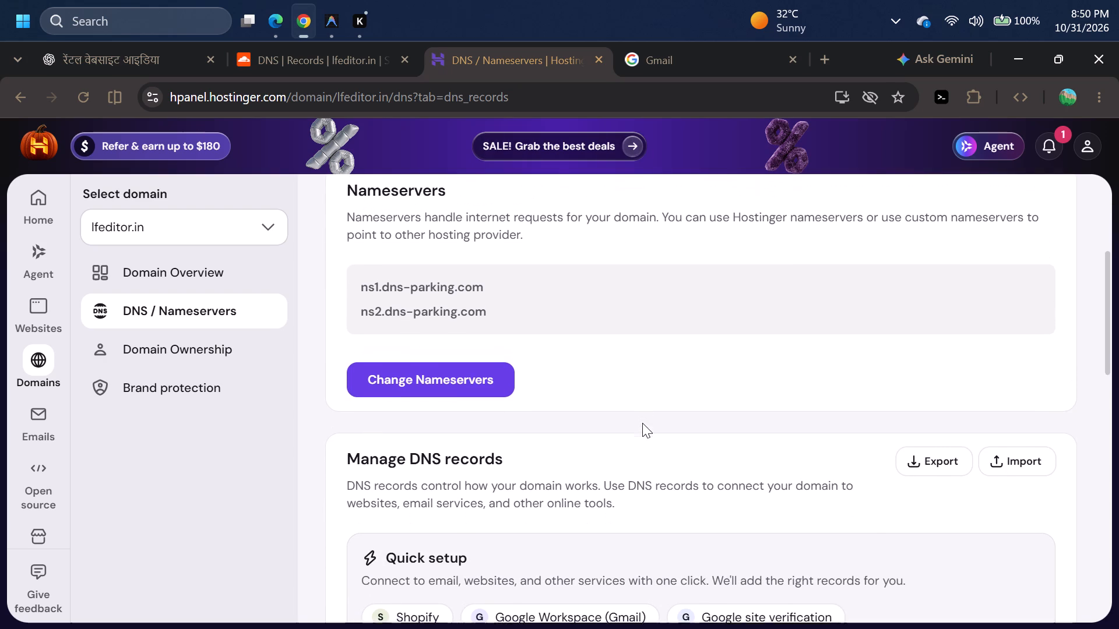
scroll(642, 423, "up", 2)
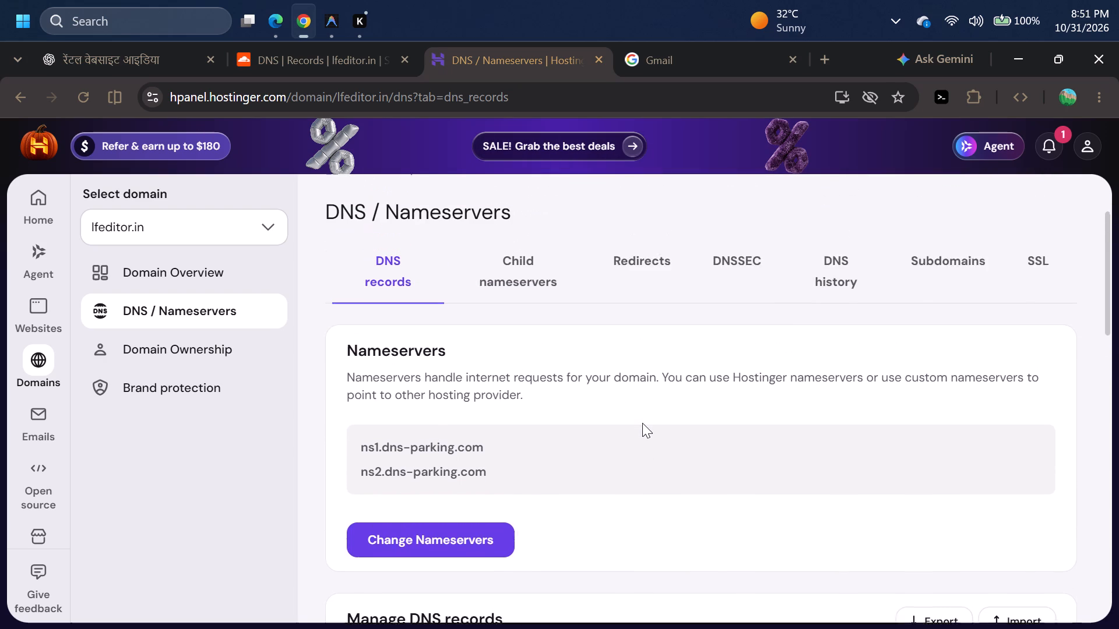
scroll(642, 423, "up", 1)
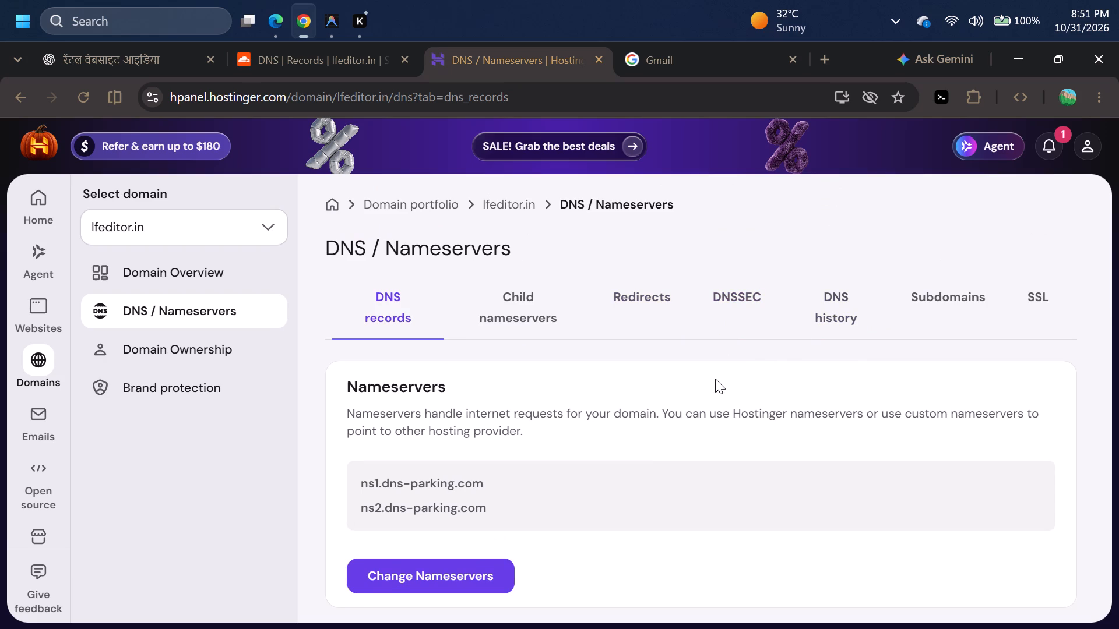
scroll(715, 379, "up", 1)
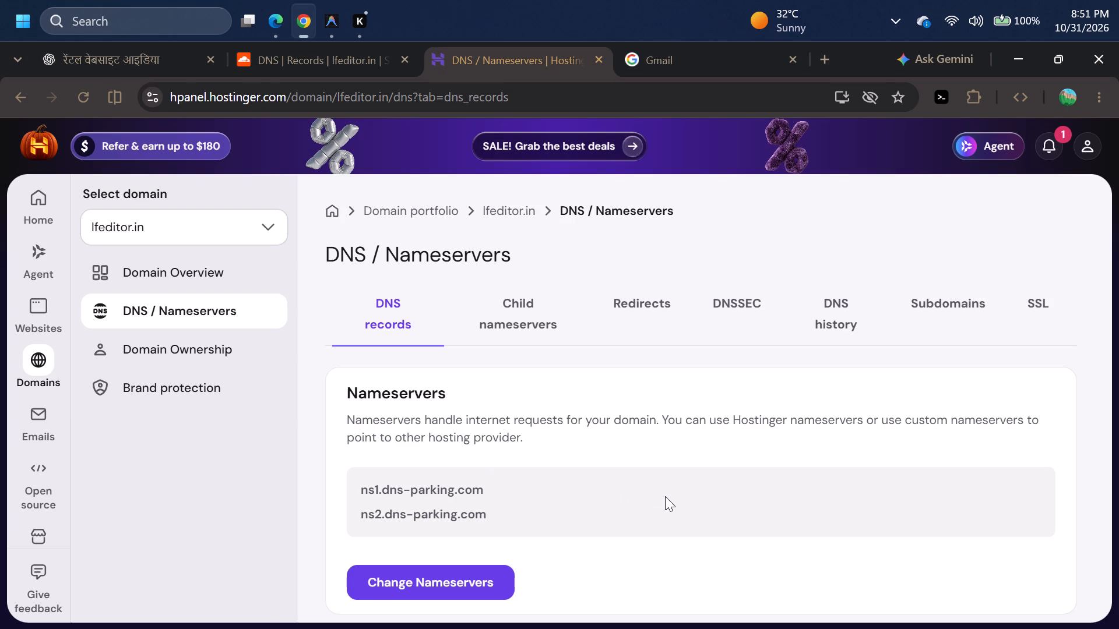
Review the DNS change history of lfeditor.in.
left_click(835, 312)
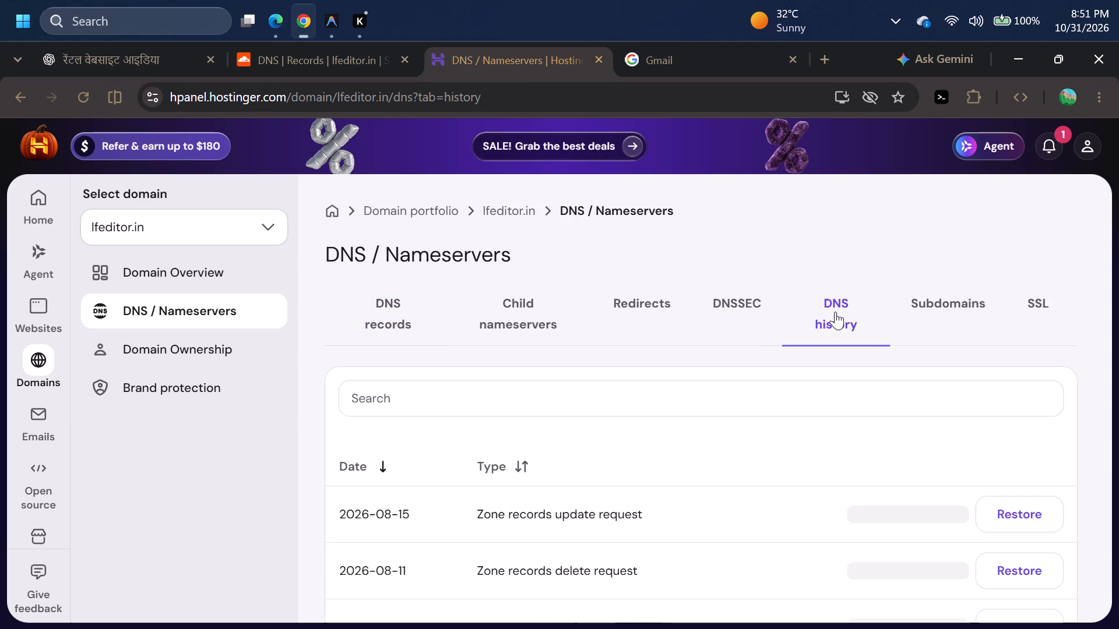
left_click(796, 347)
scroll(796, 347, "down", 3)
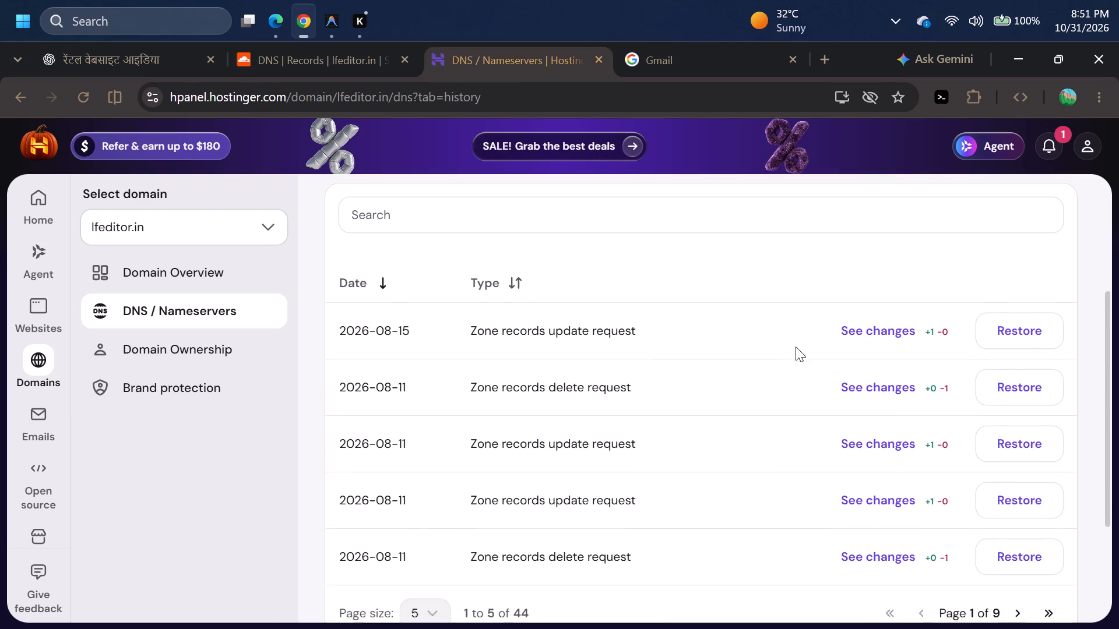
scroll(796, 347, "up", 3)
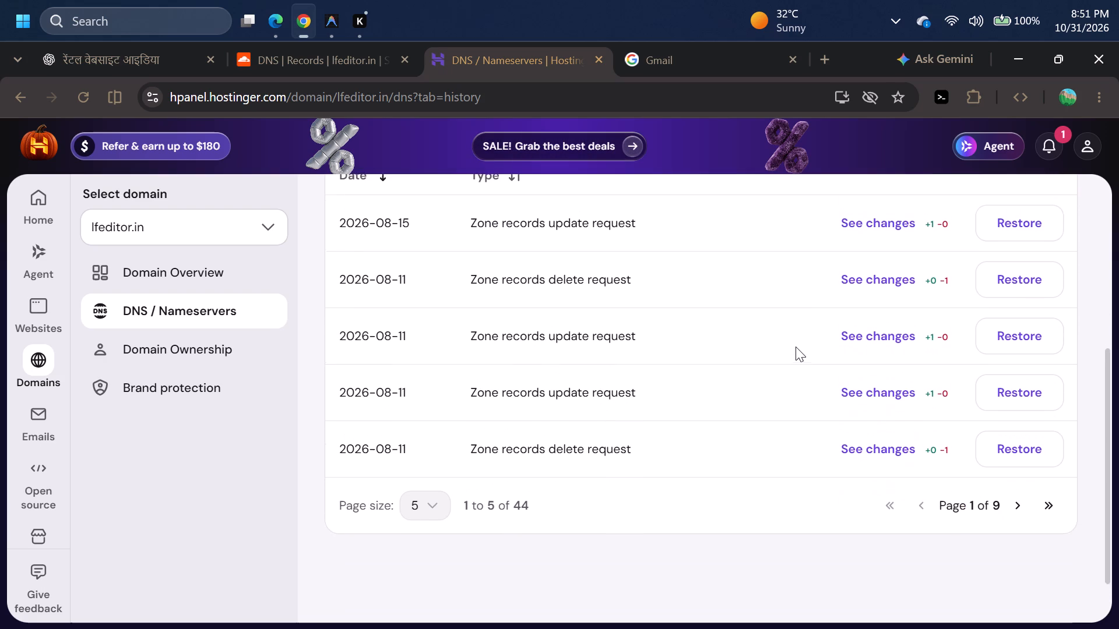
scroll(796, 347, "up", 1)
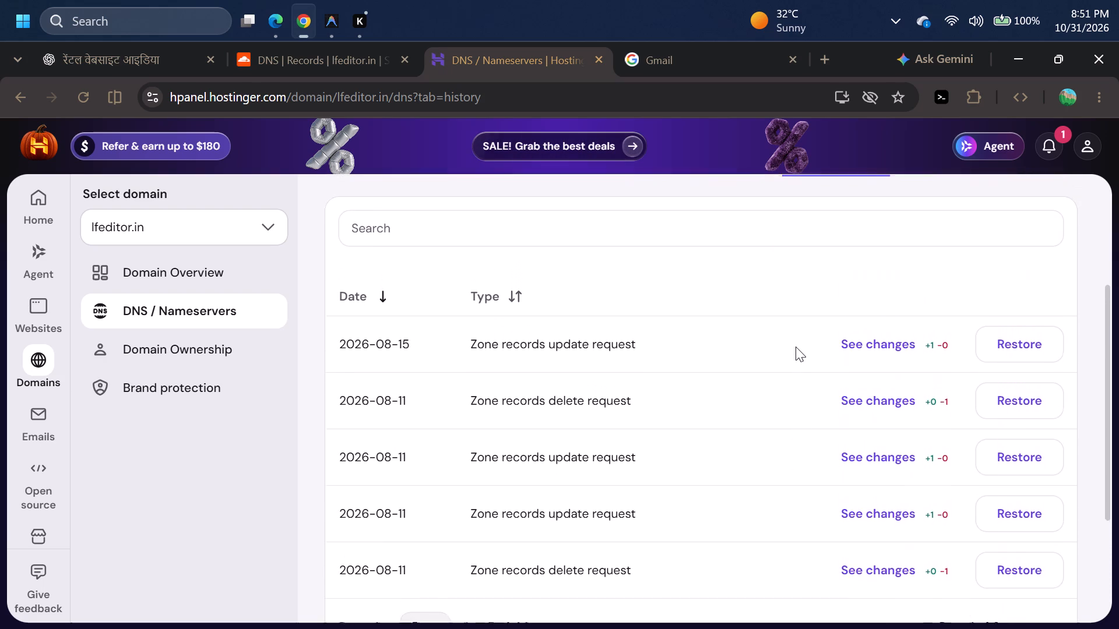
scroll(796, 347, "up", 2)
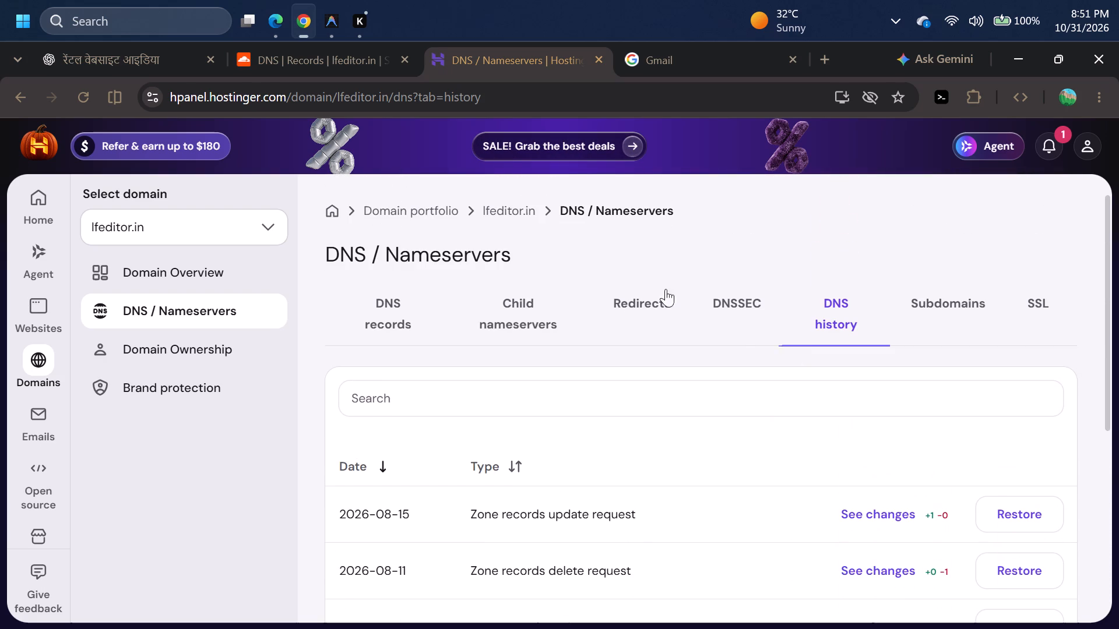
Return to the DNS records of lfeditor.in and check the nameserver section again.
left_click(382, 318)
scroll(627, 472, "down", 1)
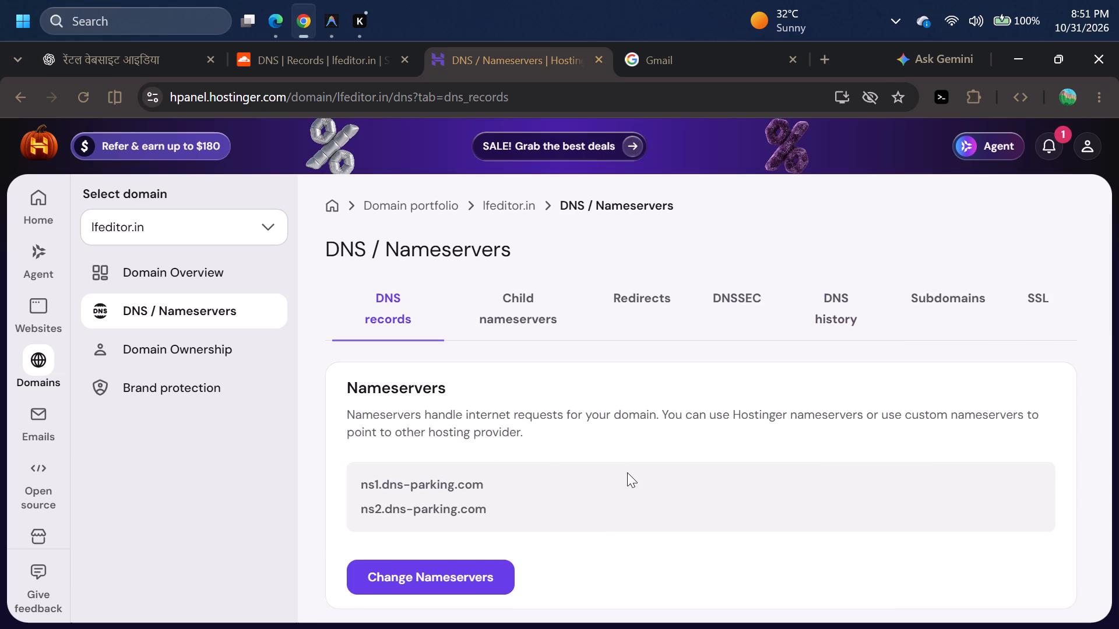
scroll(627, 472, "down", 2)
scroll(627, 472, "up", 1)
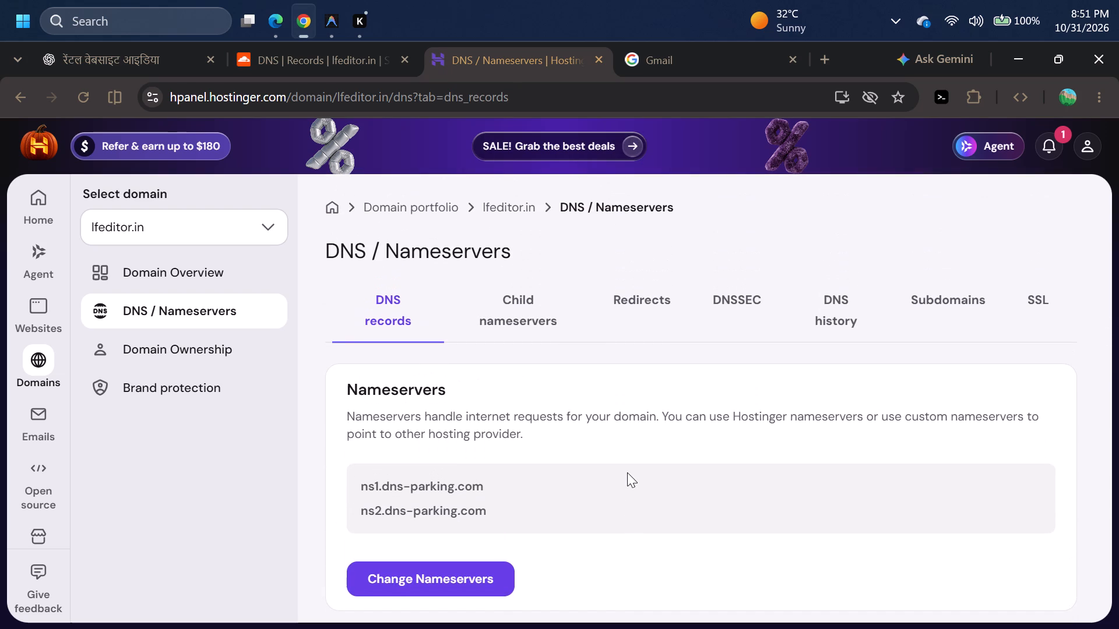
Examine the nameservers of lfeditor.in, its CNAME, TXT and A records, and the option for resetting DNS records.
left_click(385, 299)
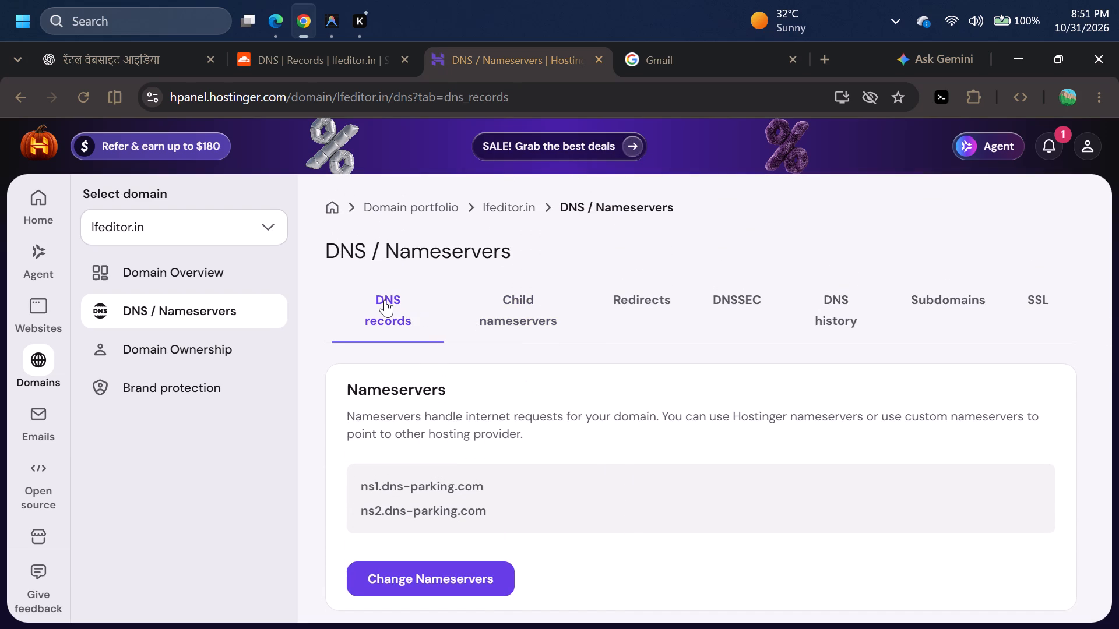
left_click(385, 299)
left_click(523, 493)
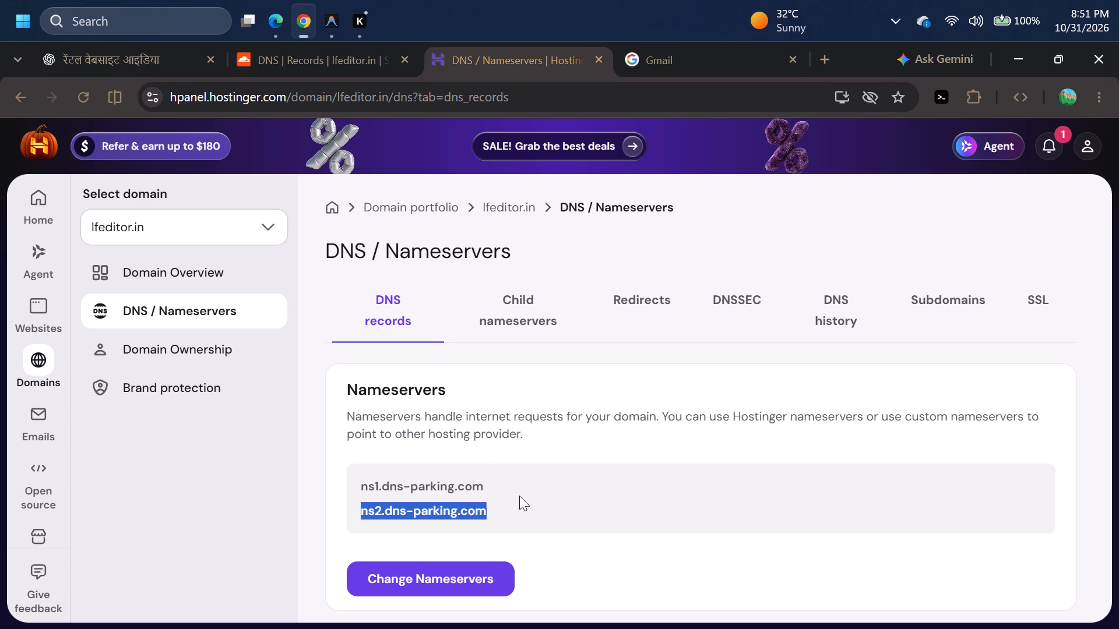
left_click(547, 534)
scroll(547, 534, "down", 1)
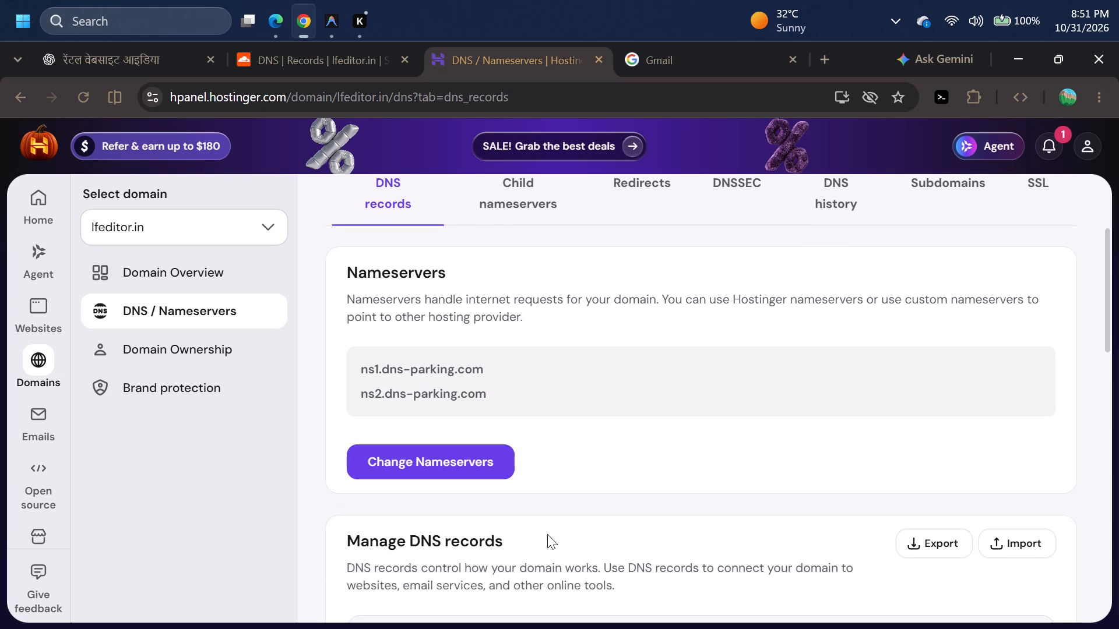
scroll(547, 534, "down", 4)
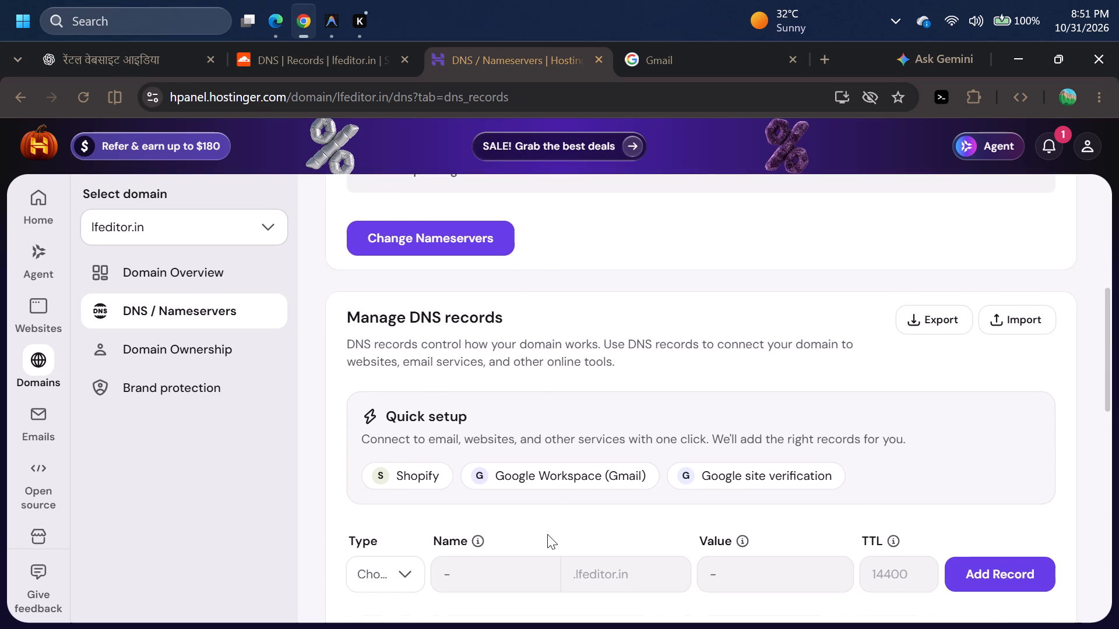
scroll(547, 534, "down", 3)
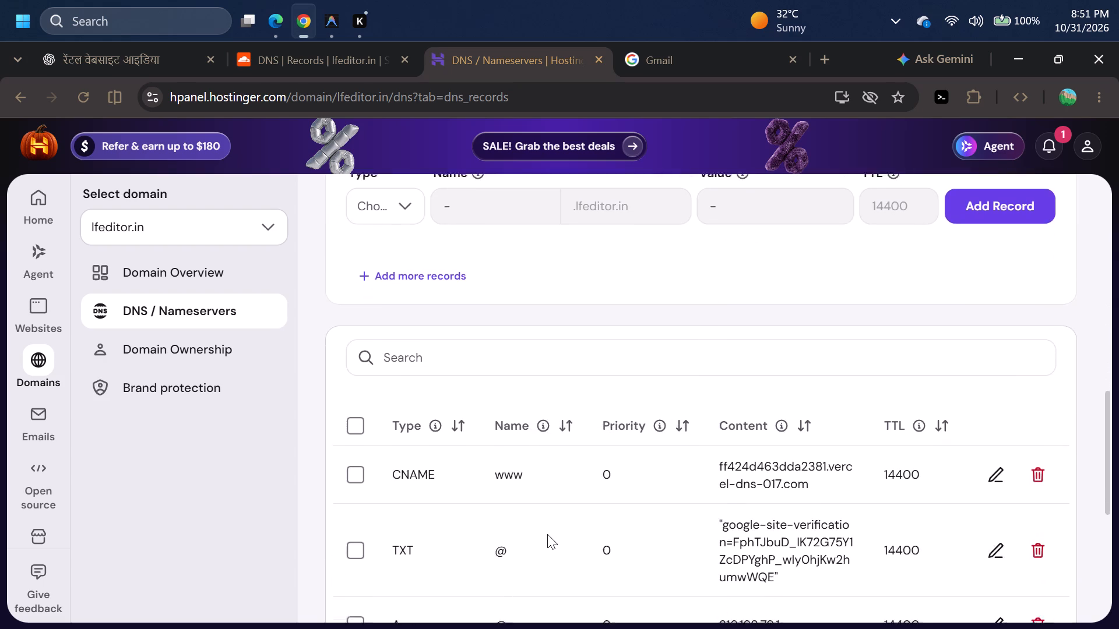
scroll(547, 534, "down", 2)
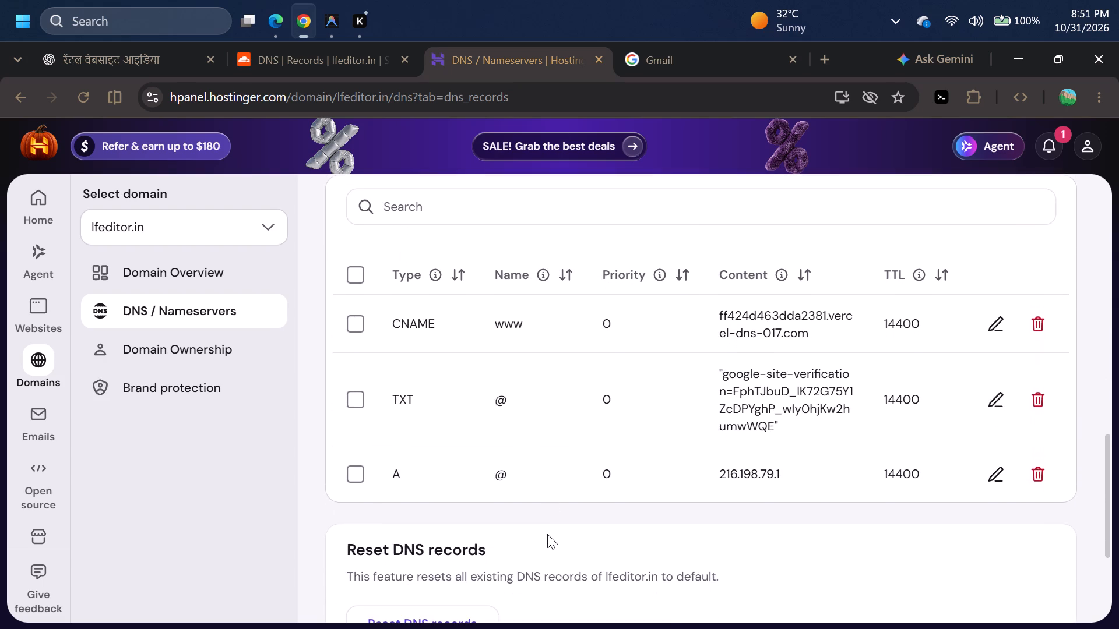
scroll(547, 534, "down", 2)
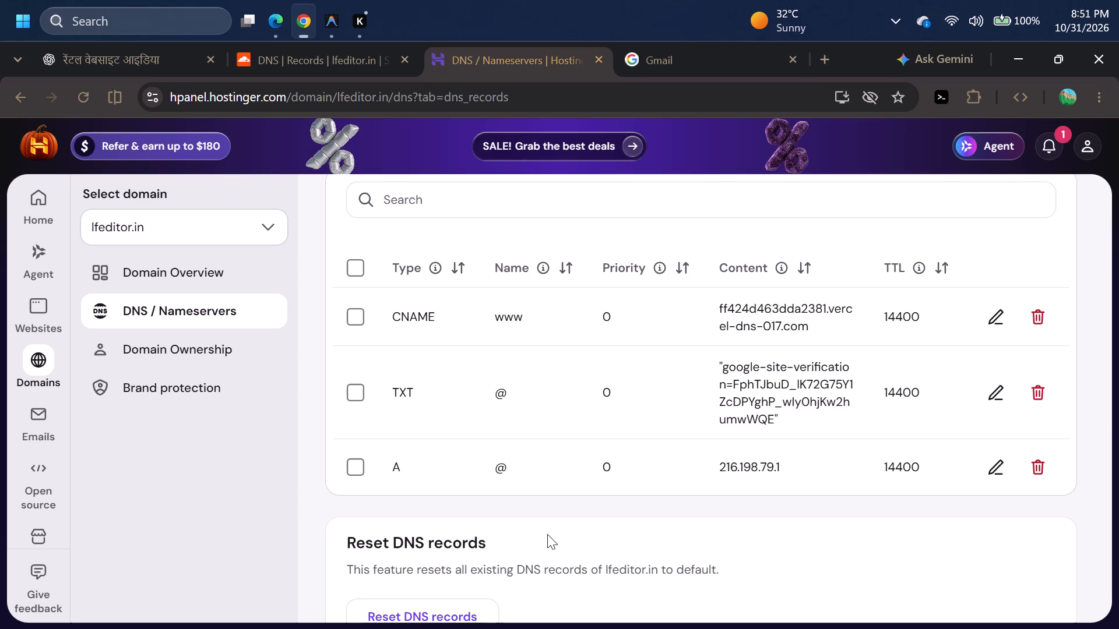
scroll(547, 534, "down", 3)
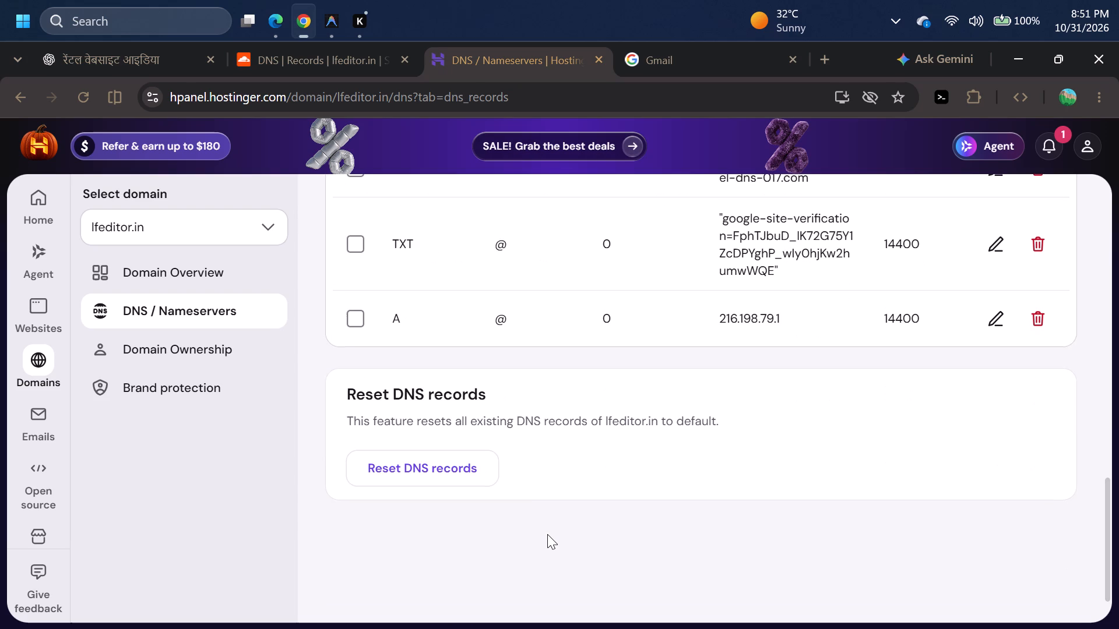
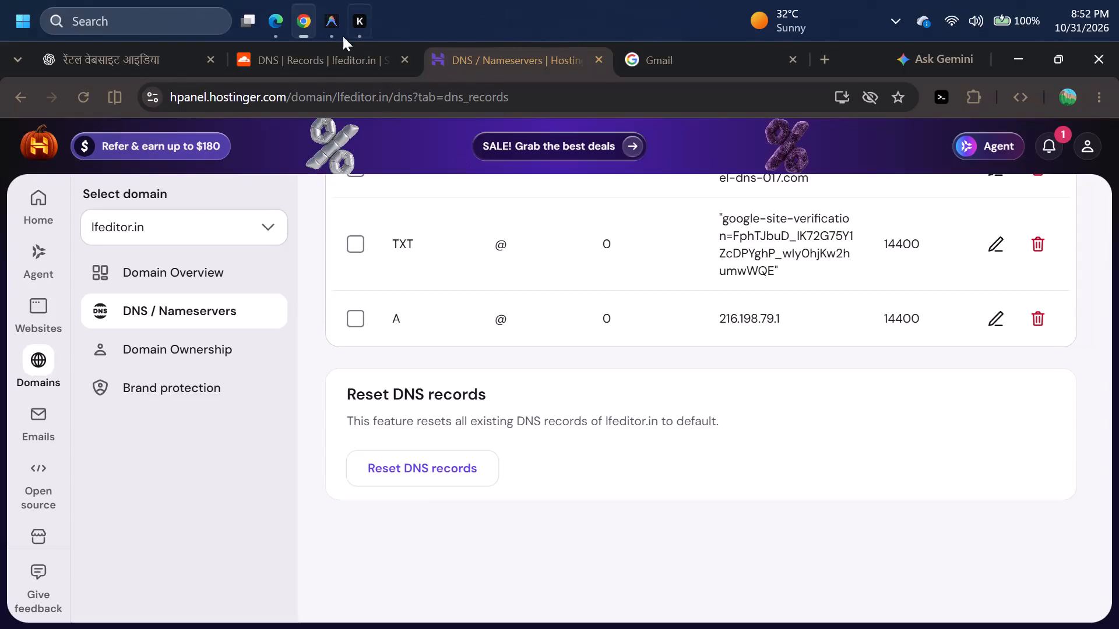
Switch to Cloudflare and examine the recommendations and DNS records listed for lfeditor.in.
left_click(320, 57)
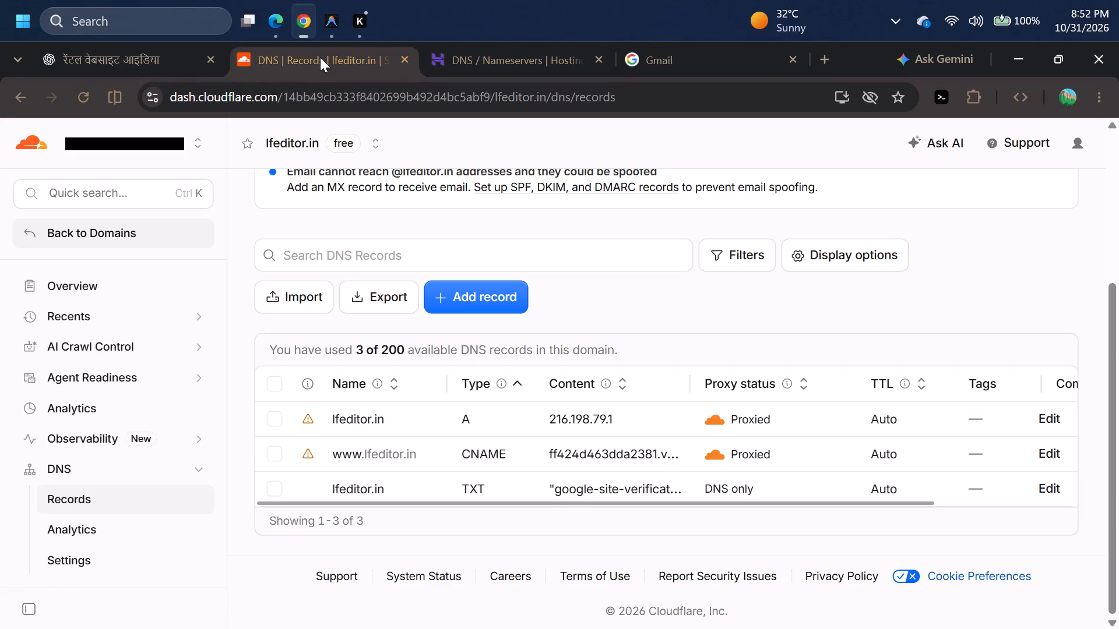
scroll(590, 323, "up", 6)
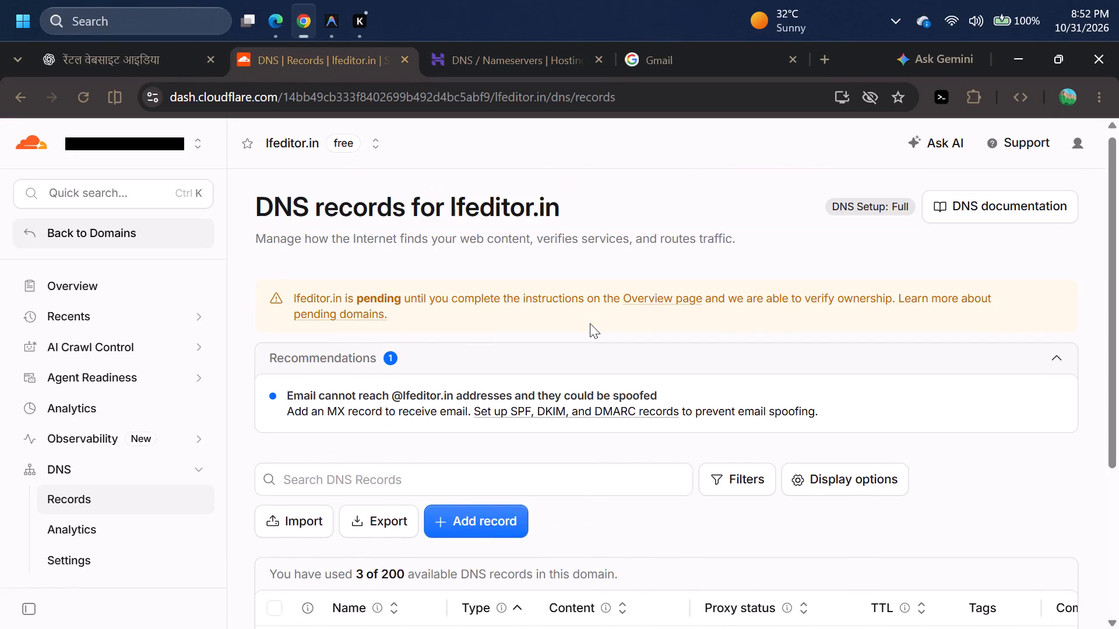
scroll(590, 323, "up", 1)
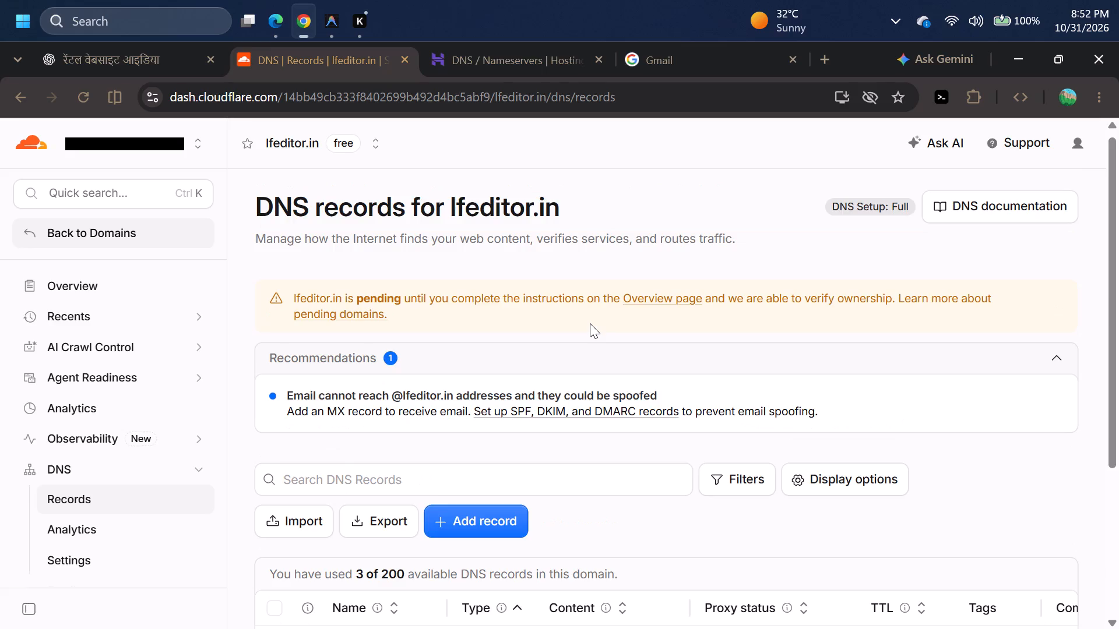
scroll(590, 323, "down", 3)
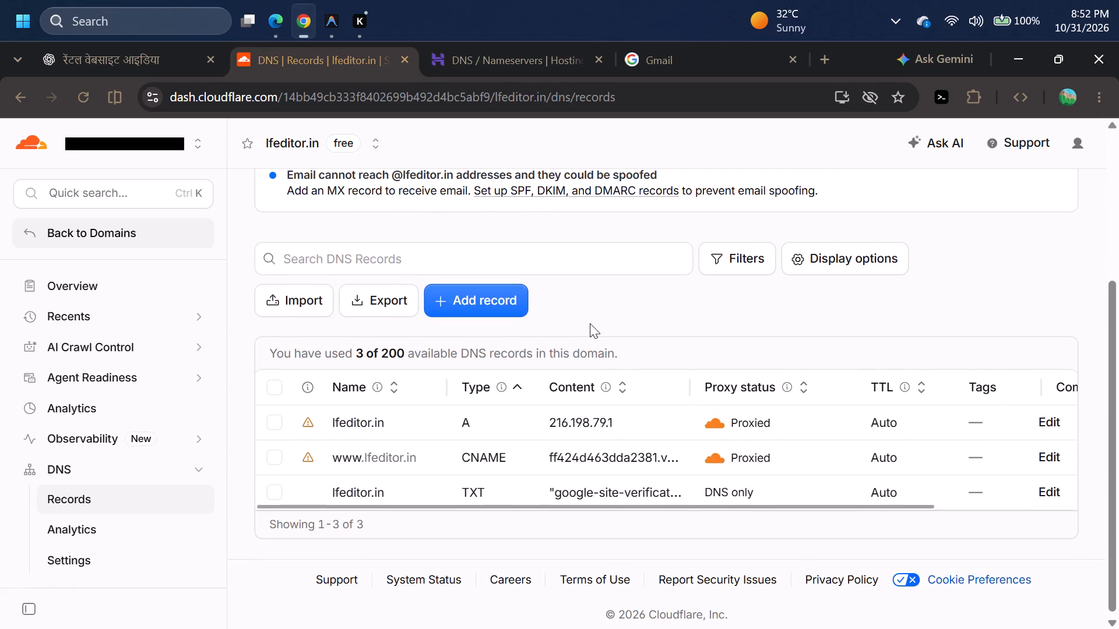
scroll(590, 323, "down", 1)
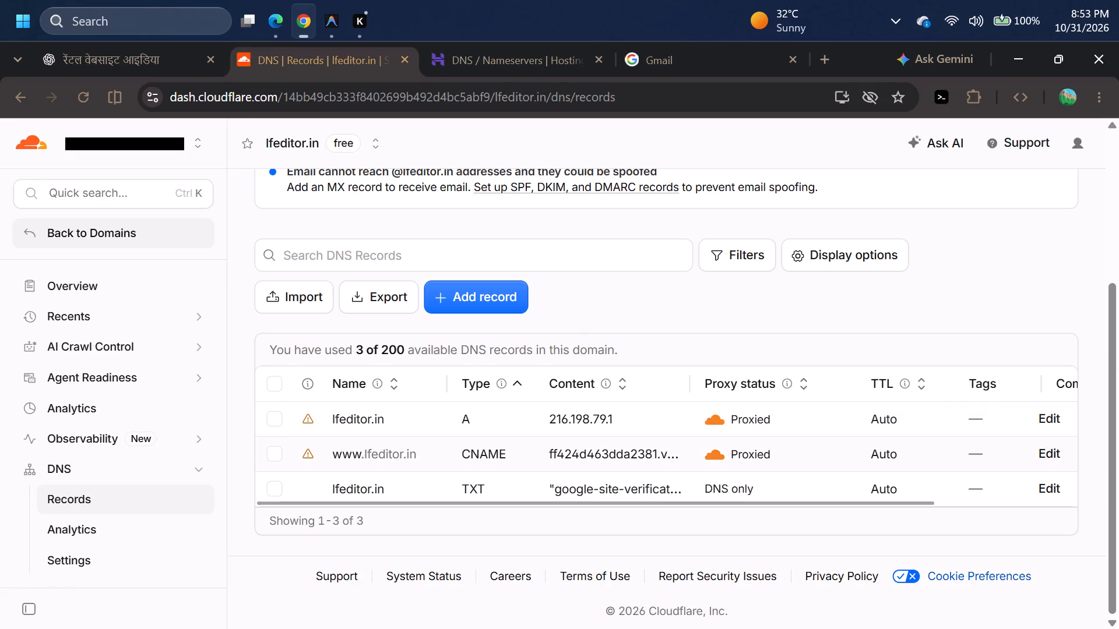
Open the A record of lfeditor.in for editing and examine its settings.
left_click(1053, 423)
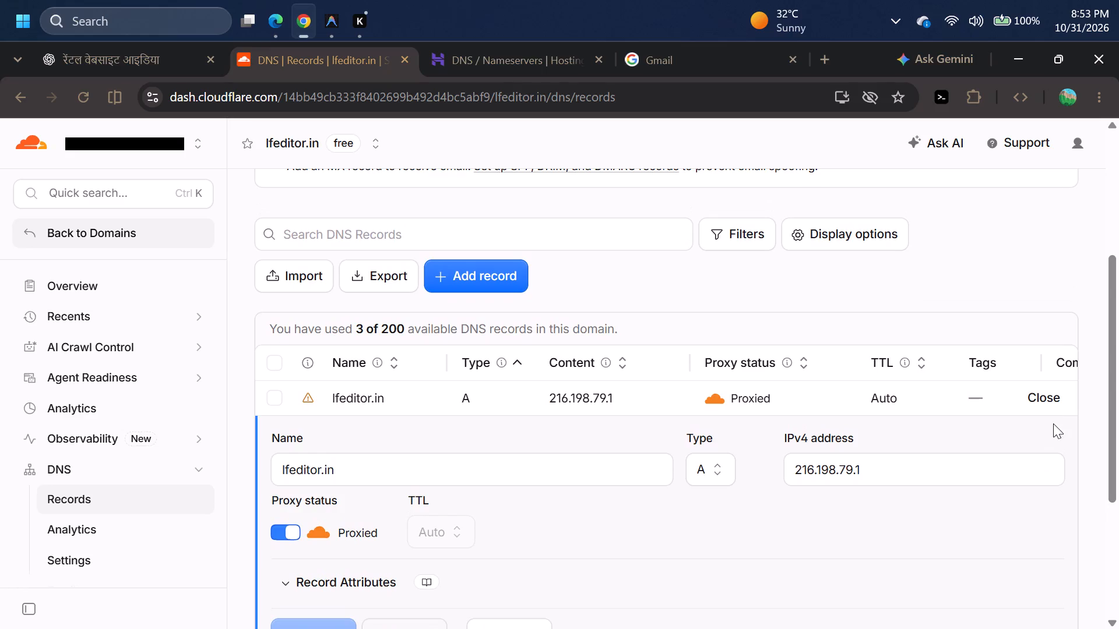
scroll(1053, 423, "up", 1)
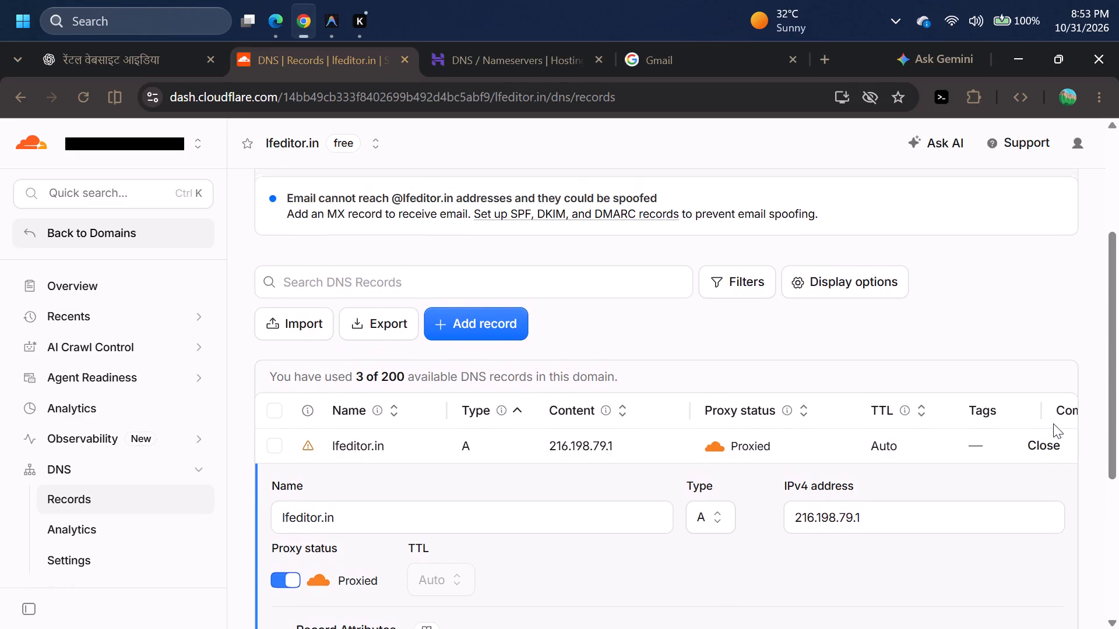
scroll(1053, 423, "up", 1)
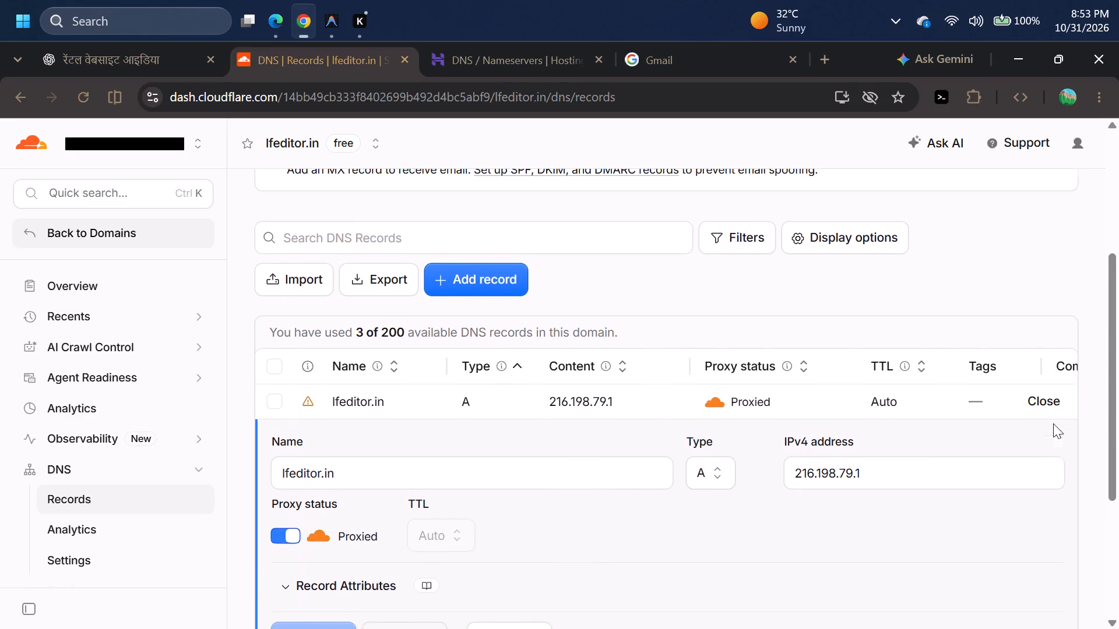
scroll(1053, 423, "up", 1)
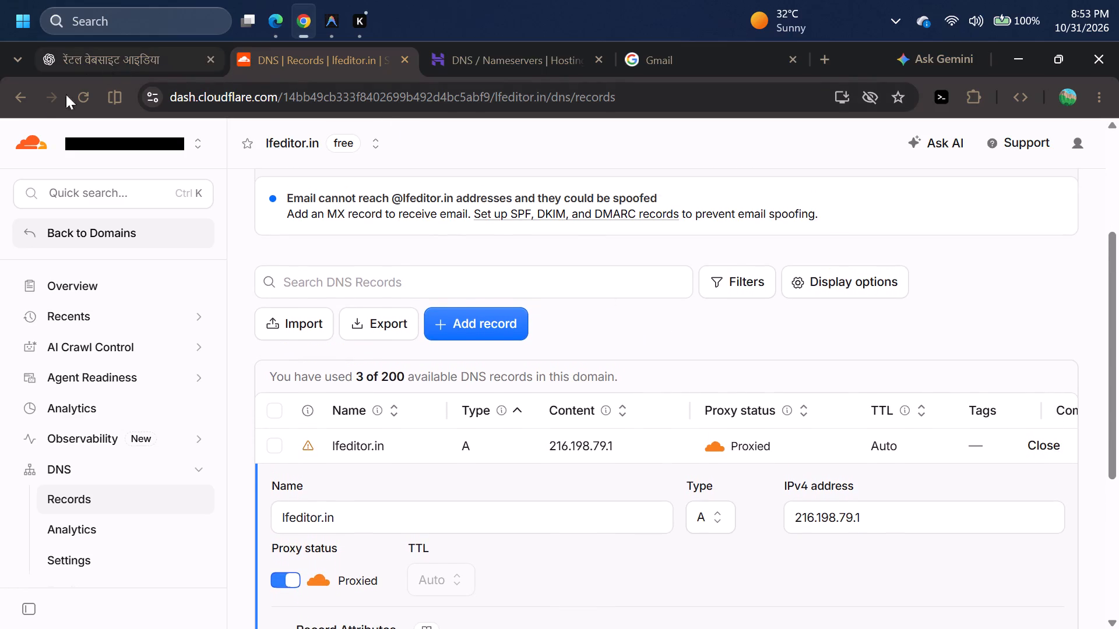
Go back to the overview of lfeditor.in, check the next steps and reopen its DNS records from there.
left_click(22, 99)
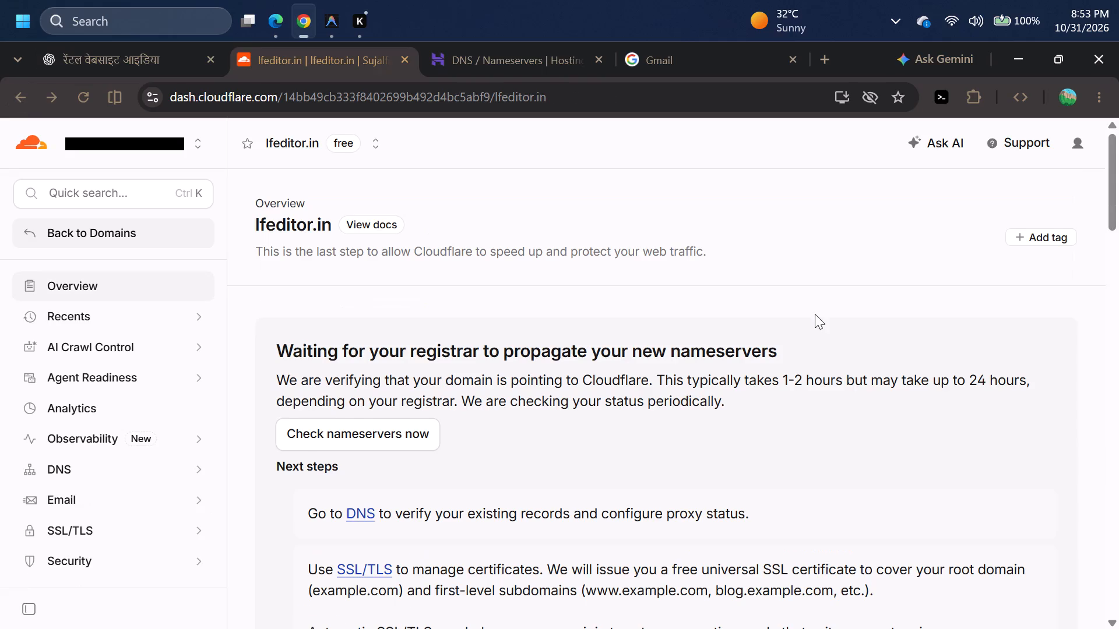
scroll(815, 314, "down", 2)
left_click(365, 381)
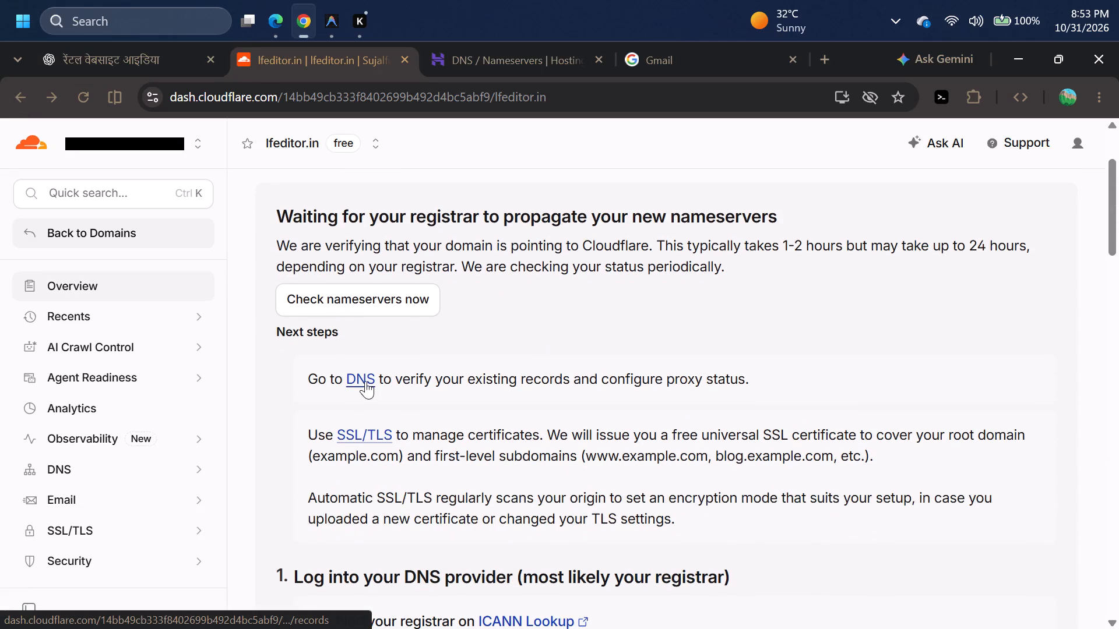
scroll(952, 457, "down", 2)
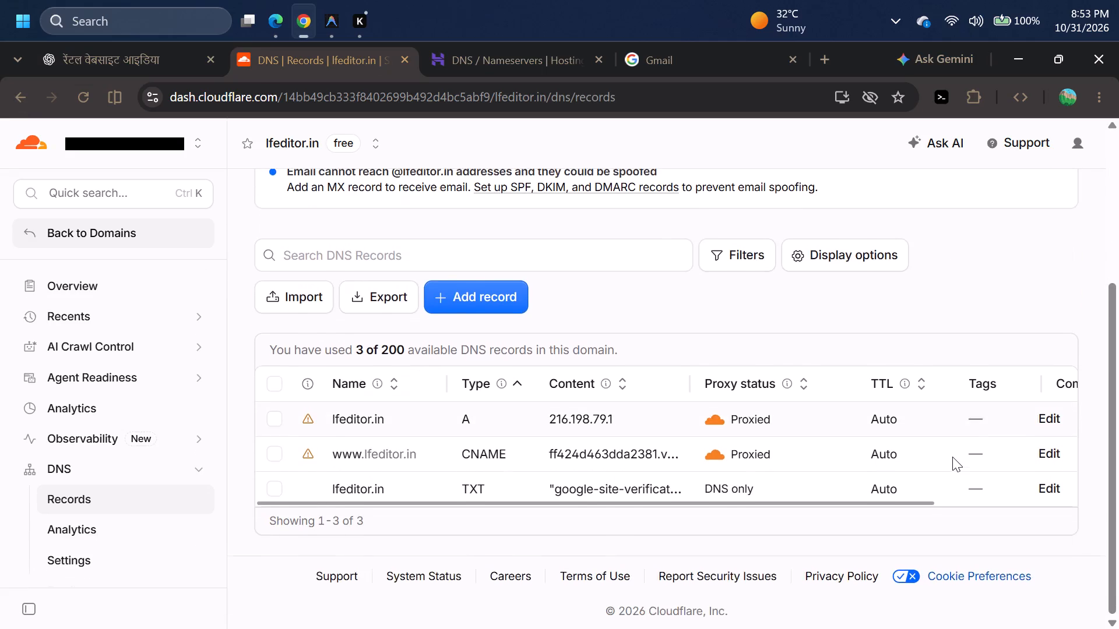
scroll(952, 457, "down", 1)
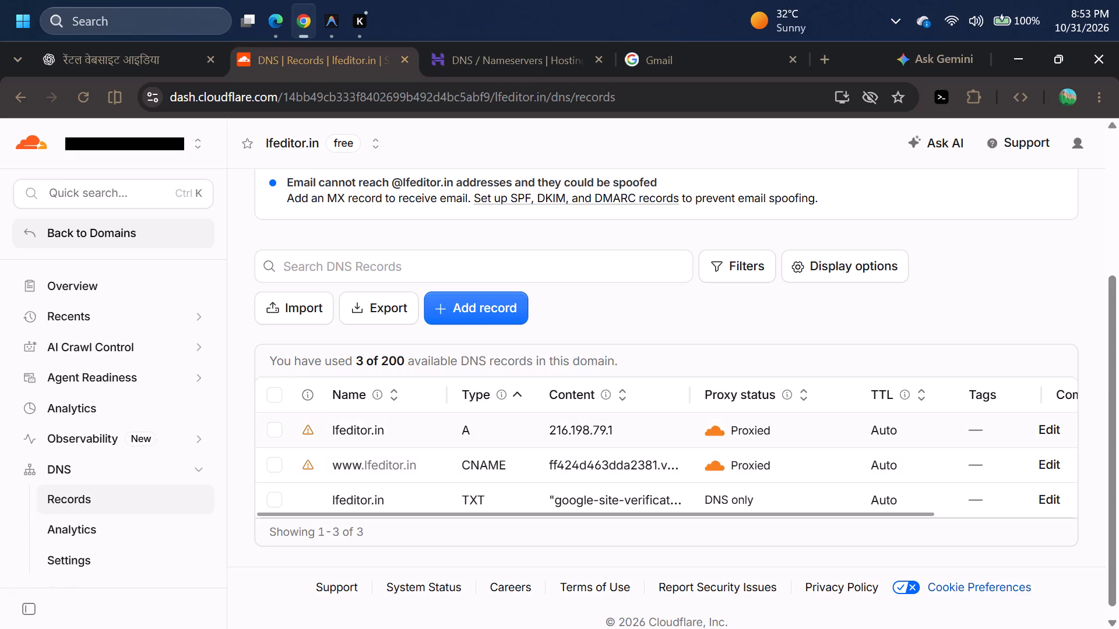
Check the A record's proxy status and sort the DNS records by proxy status.
left_click(714, 434)
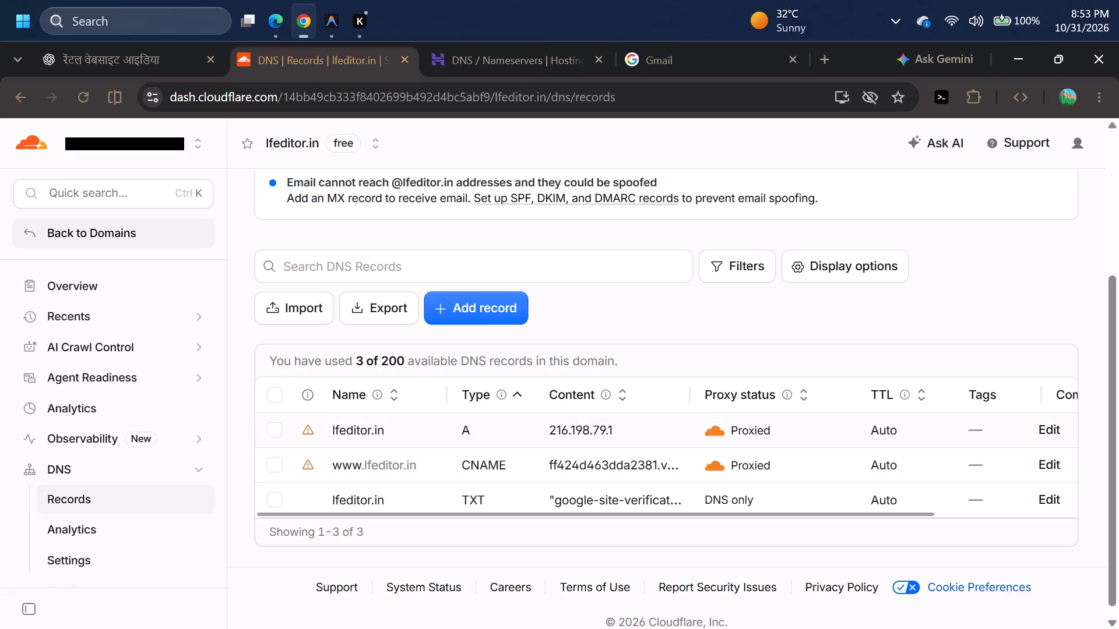
left_click(764, 432)
left_click(804, 390)
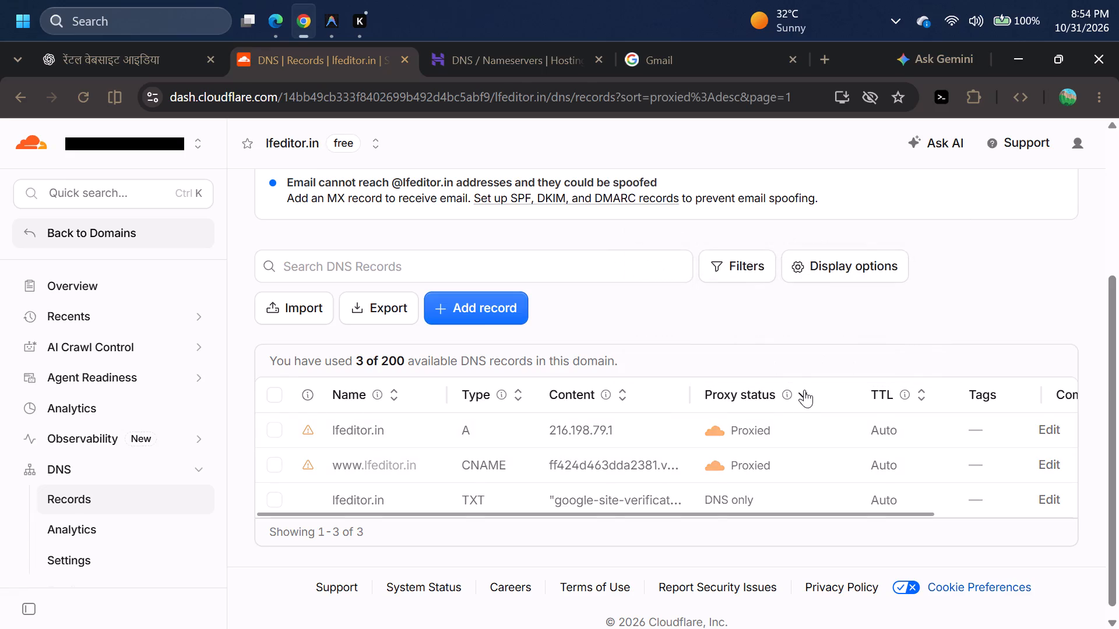
left_click(804, 390)
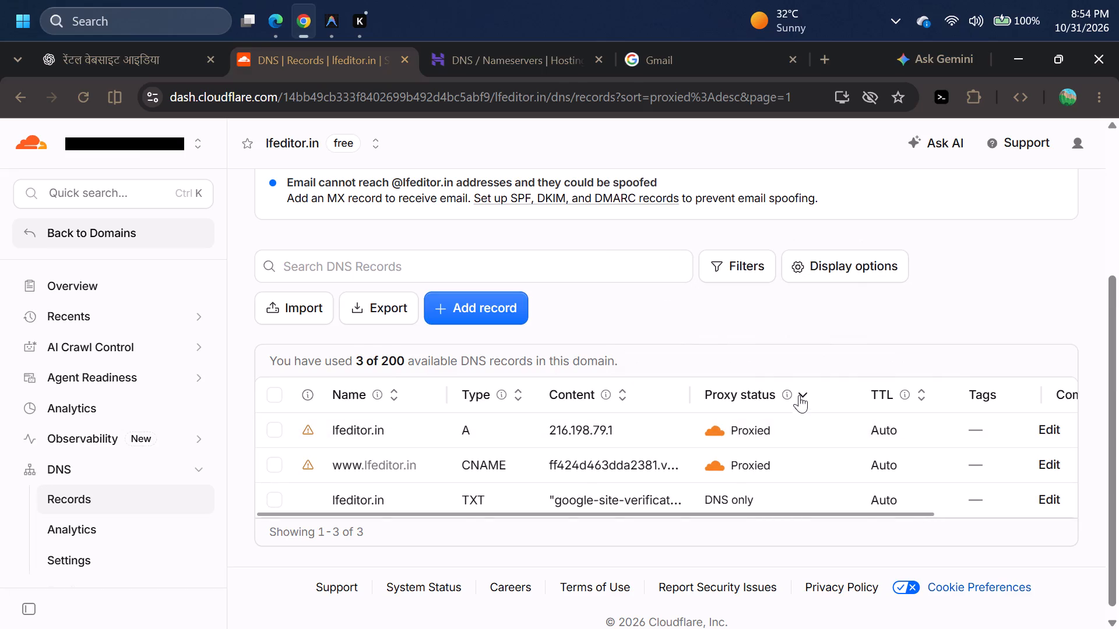
left_click(803, 391)
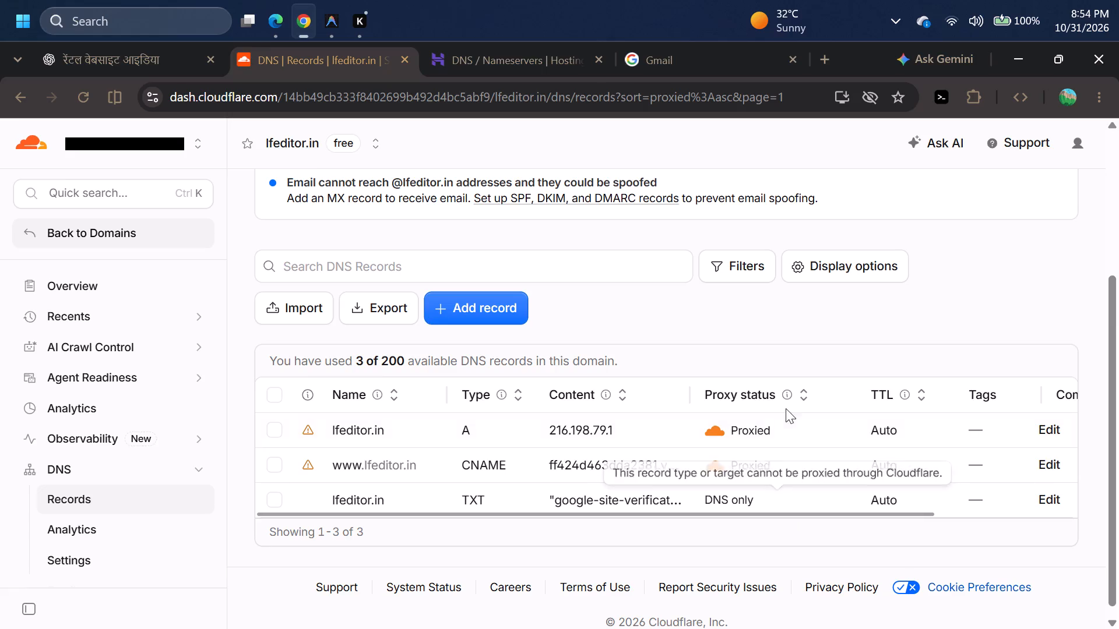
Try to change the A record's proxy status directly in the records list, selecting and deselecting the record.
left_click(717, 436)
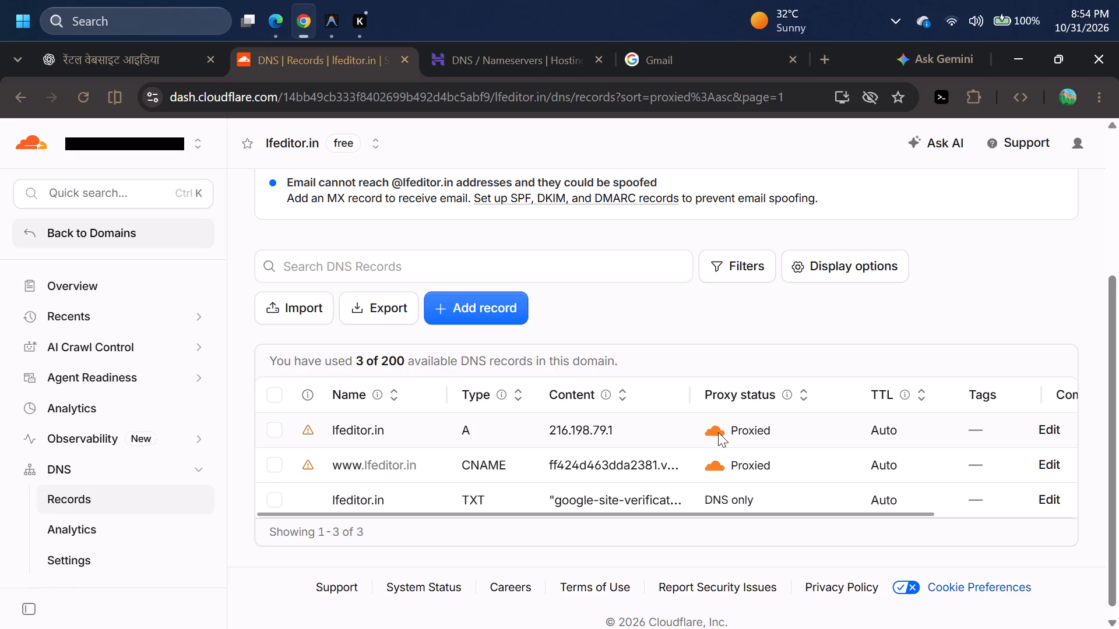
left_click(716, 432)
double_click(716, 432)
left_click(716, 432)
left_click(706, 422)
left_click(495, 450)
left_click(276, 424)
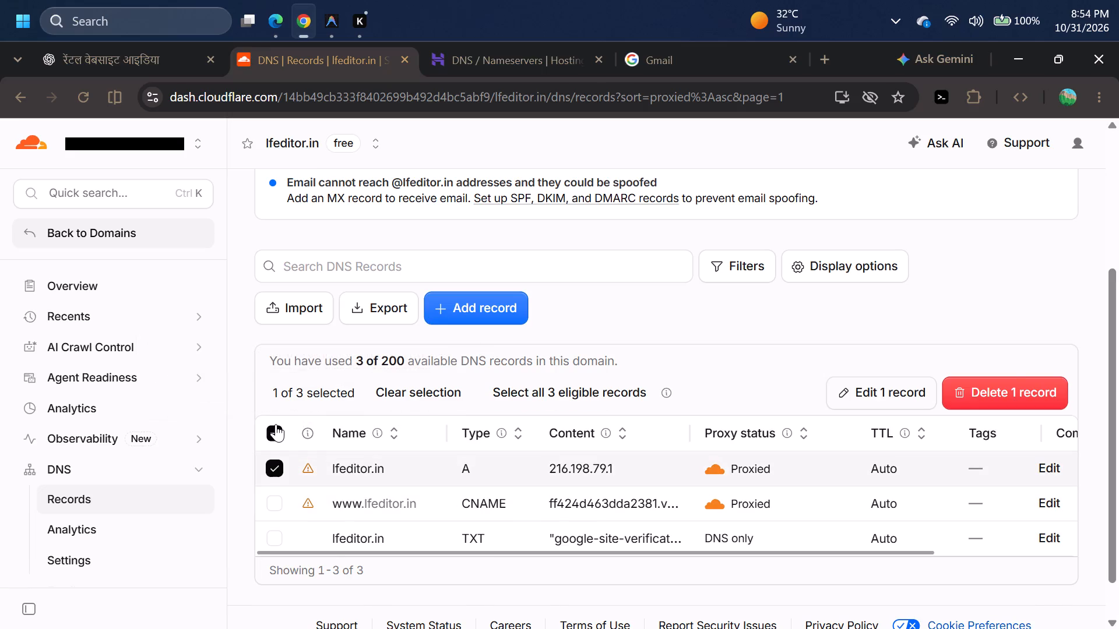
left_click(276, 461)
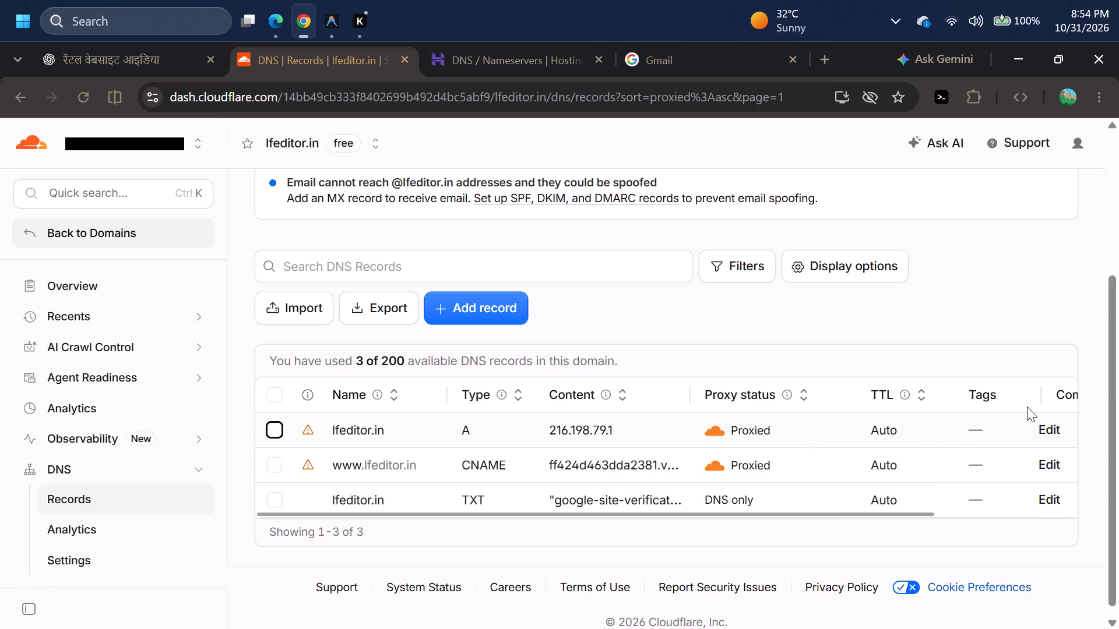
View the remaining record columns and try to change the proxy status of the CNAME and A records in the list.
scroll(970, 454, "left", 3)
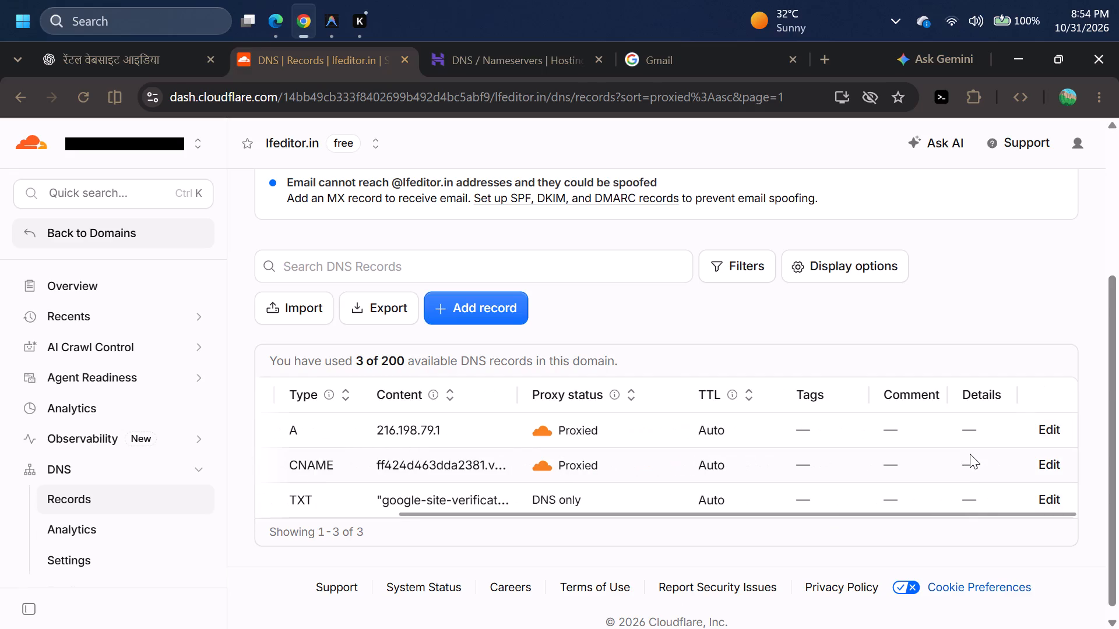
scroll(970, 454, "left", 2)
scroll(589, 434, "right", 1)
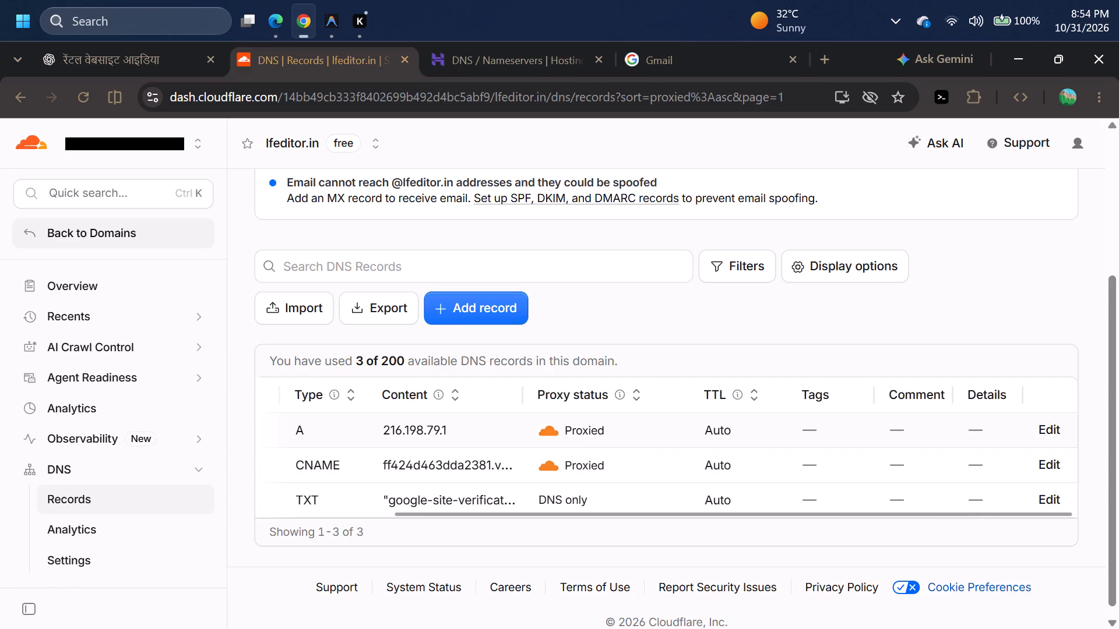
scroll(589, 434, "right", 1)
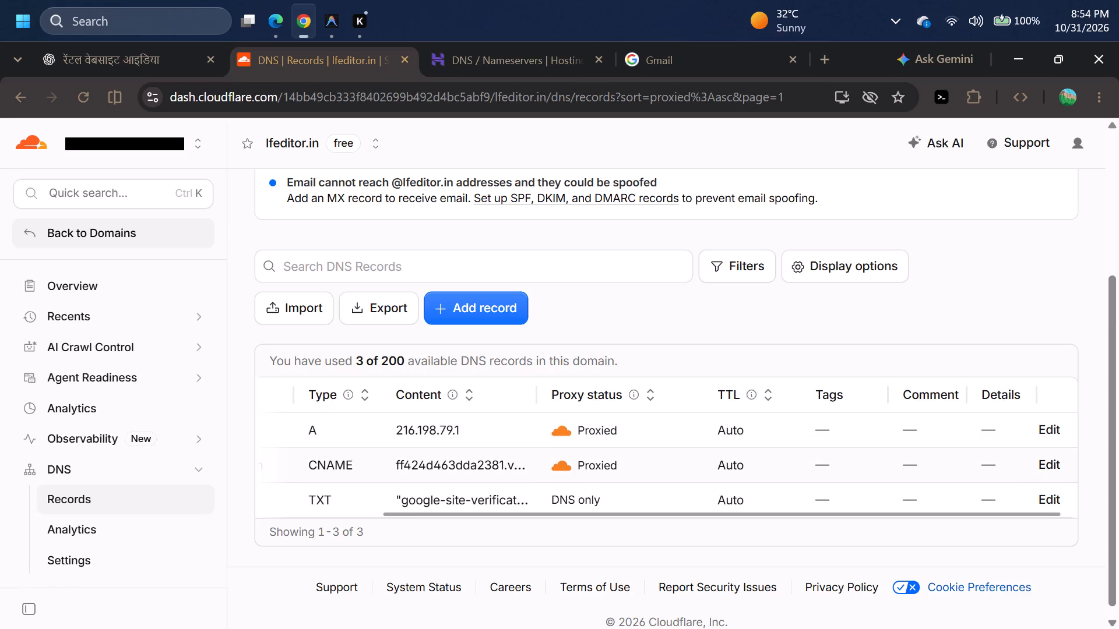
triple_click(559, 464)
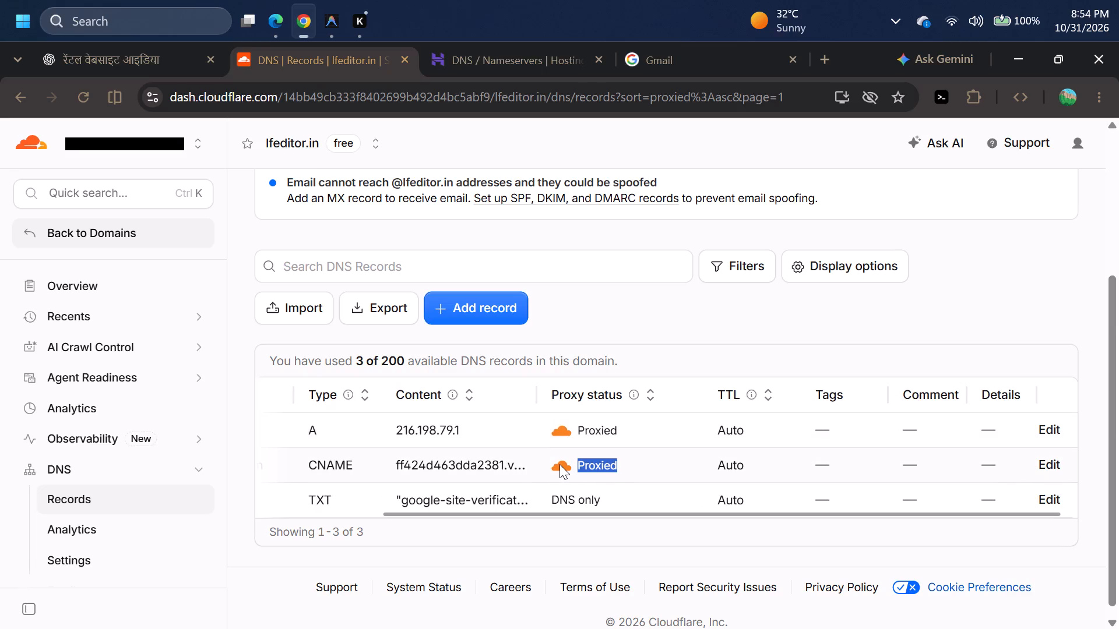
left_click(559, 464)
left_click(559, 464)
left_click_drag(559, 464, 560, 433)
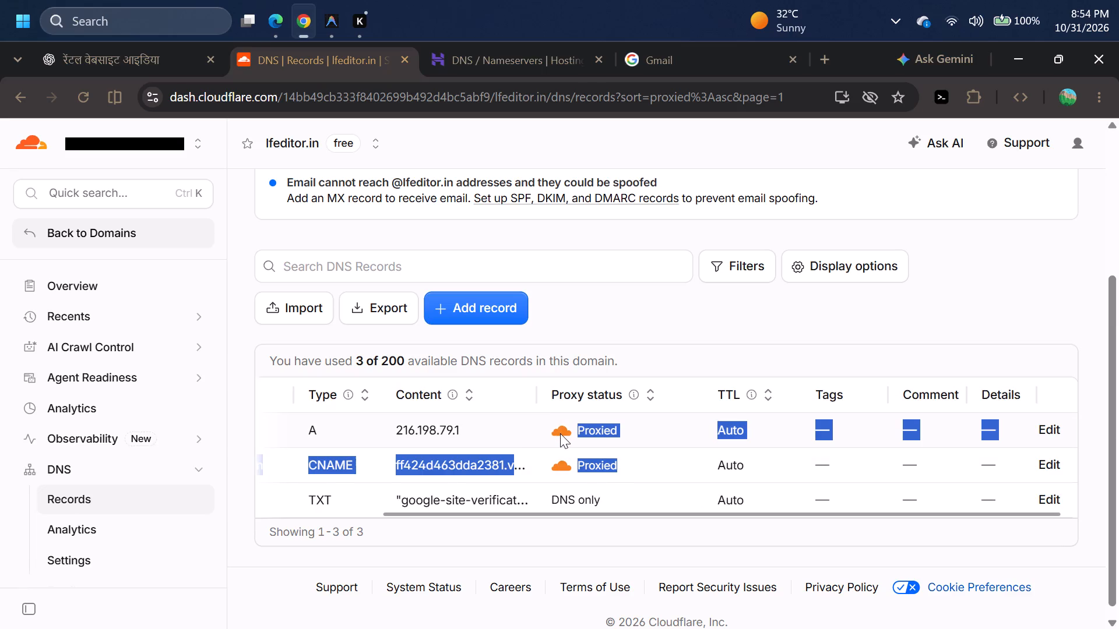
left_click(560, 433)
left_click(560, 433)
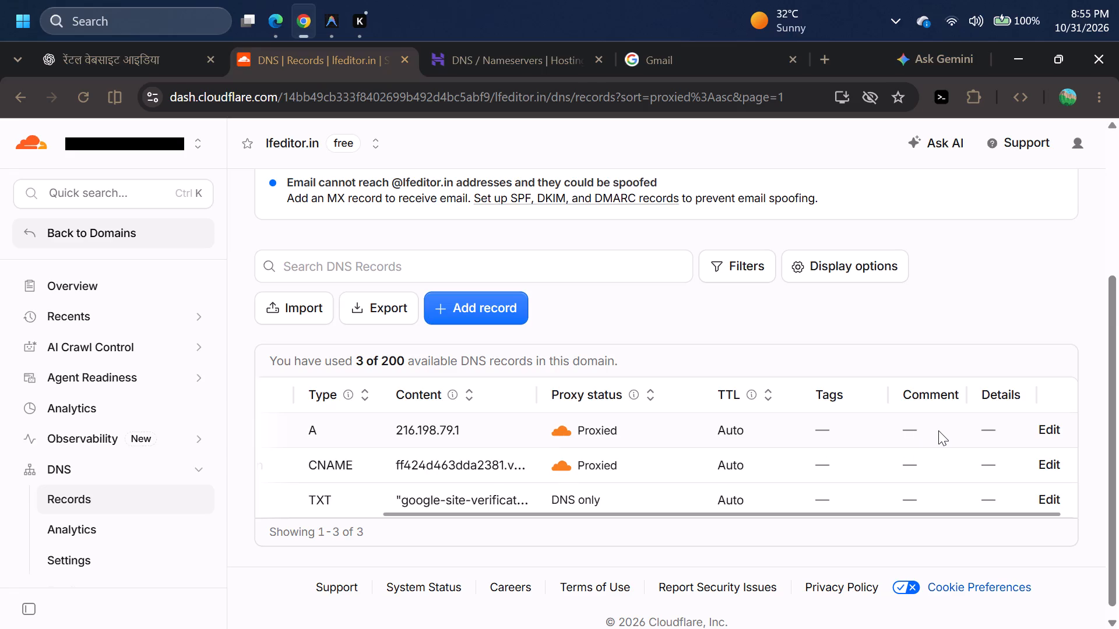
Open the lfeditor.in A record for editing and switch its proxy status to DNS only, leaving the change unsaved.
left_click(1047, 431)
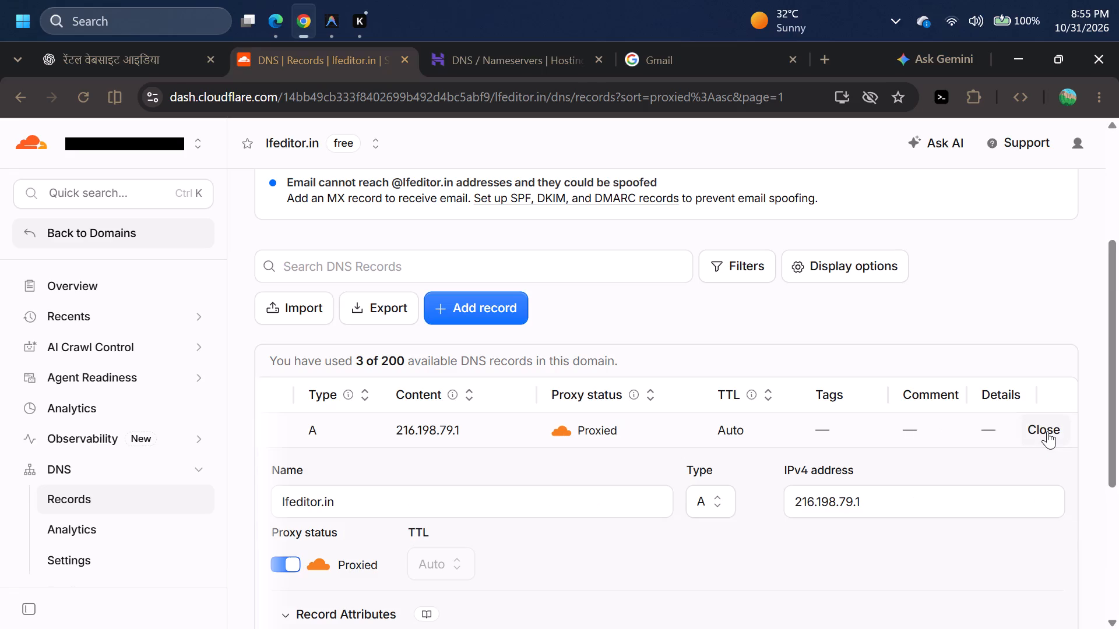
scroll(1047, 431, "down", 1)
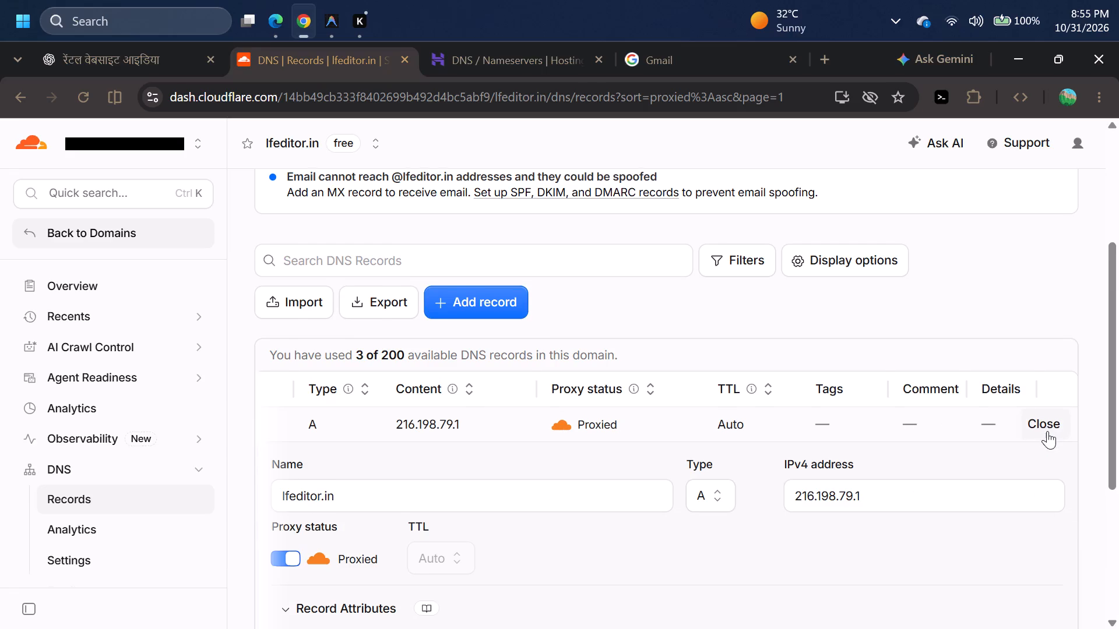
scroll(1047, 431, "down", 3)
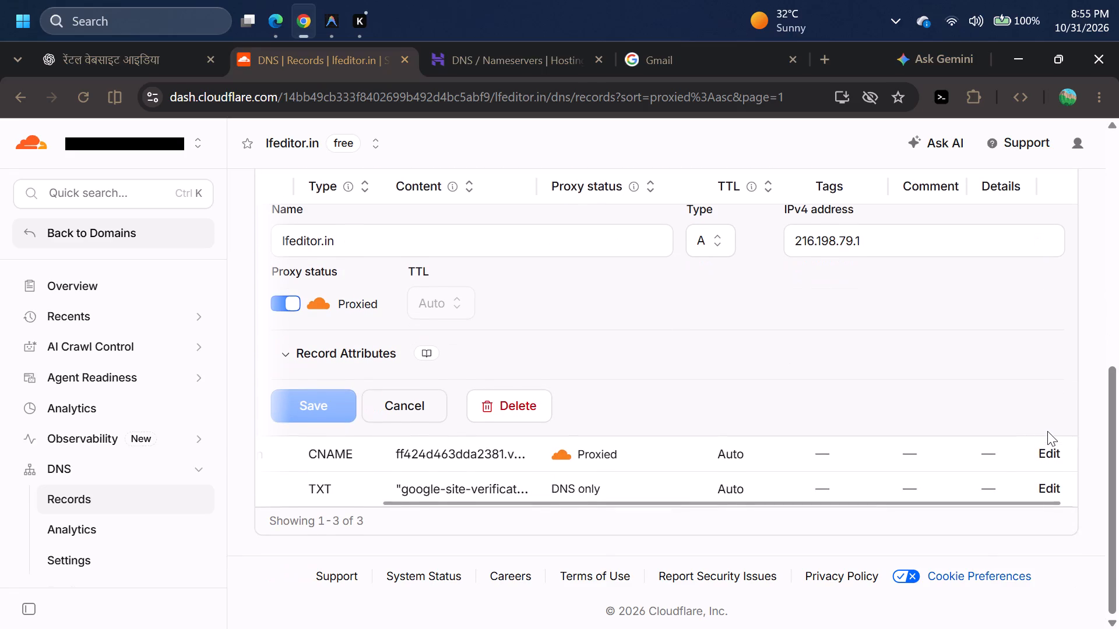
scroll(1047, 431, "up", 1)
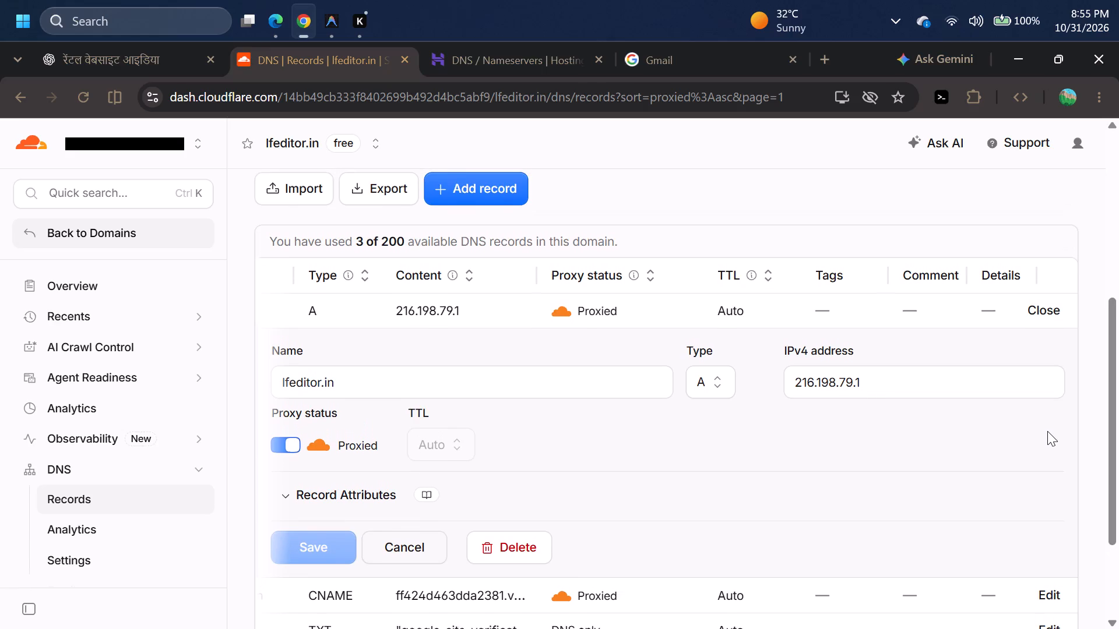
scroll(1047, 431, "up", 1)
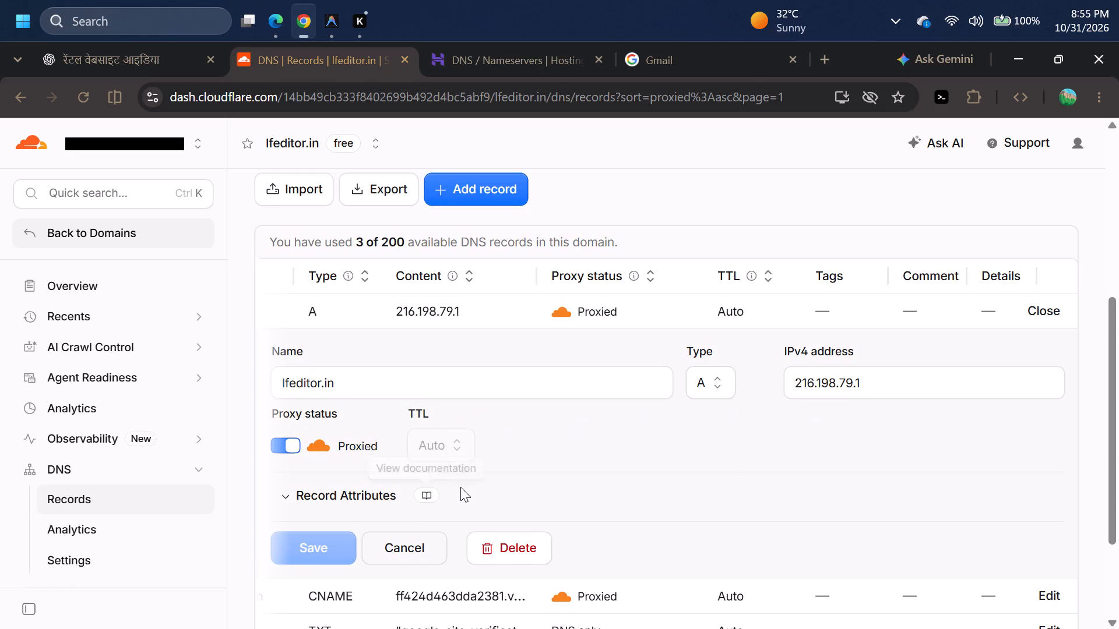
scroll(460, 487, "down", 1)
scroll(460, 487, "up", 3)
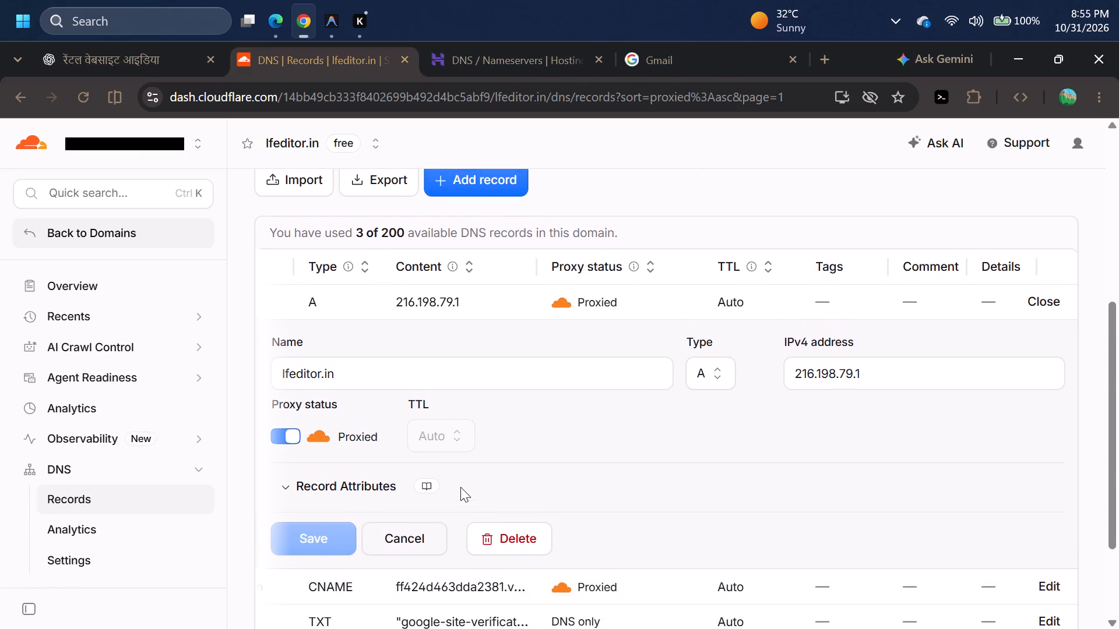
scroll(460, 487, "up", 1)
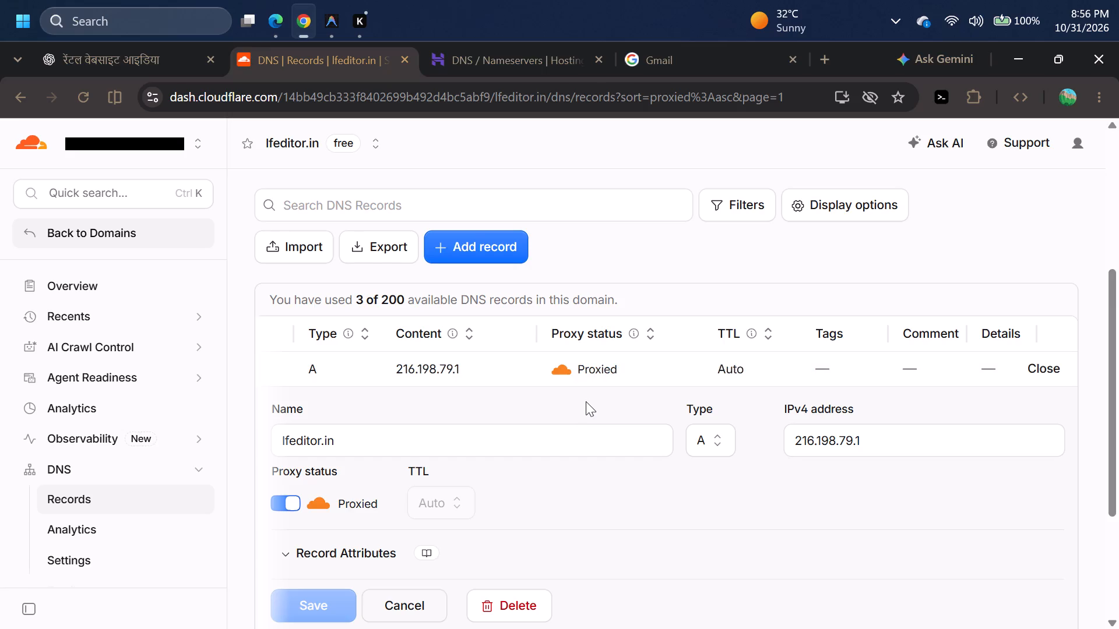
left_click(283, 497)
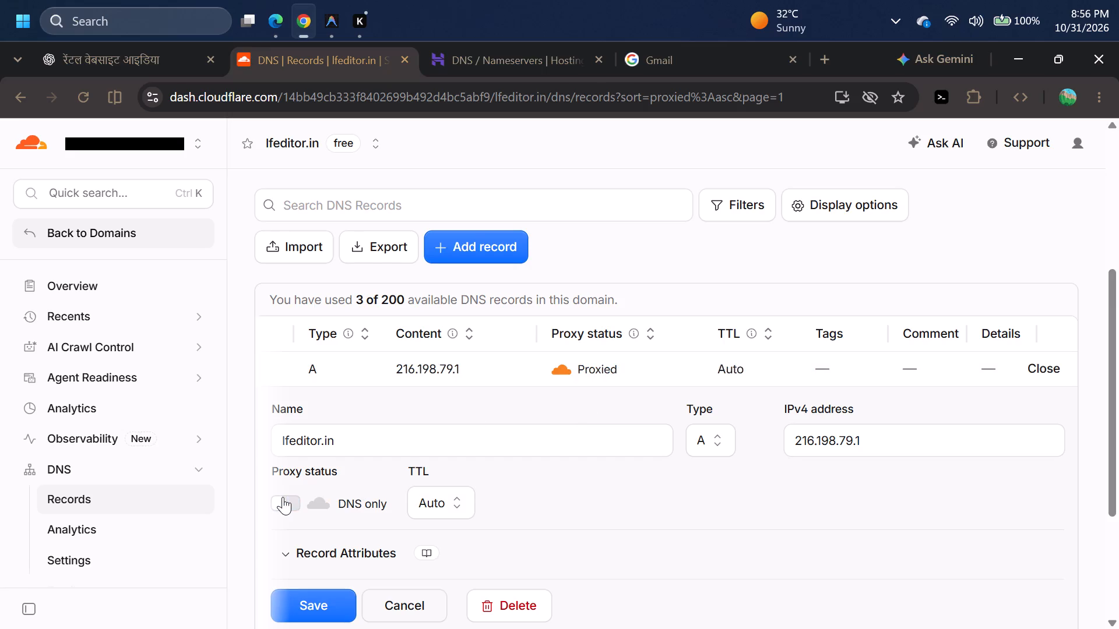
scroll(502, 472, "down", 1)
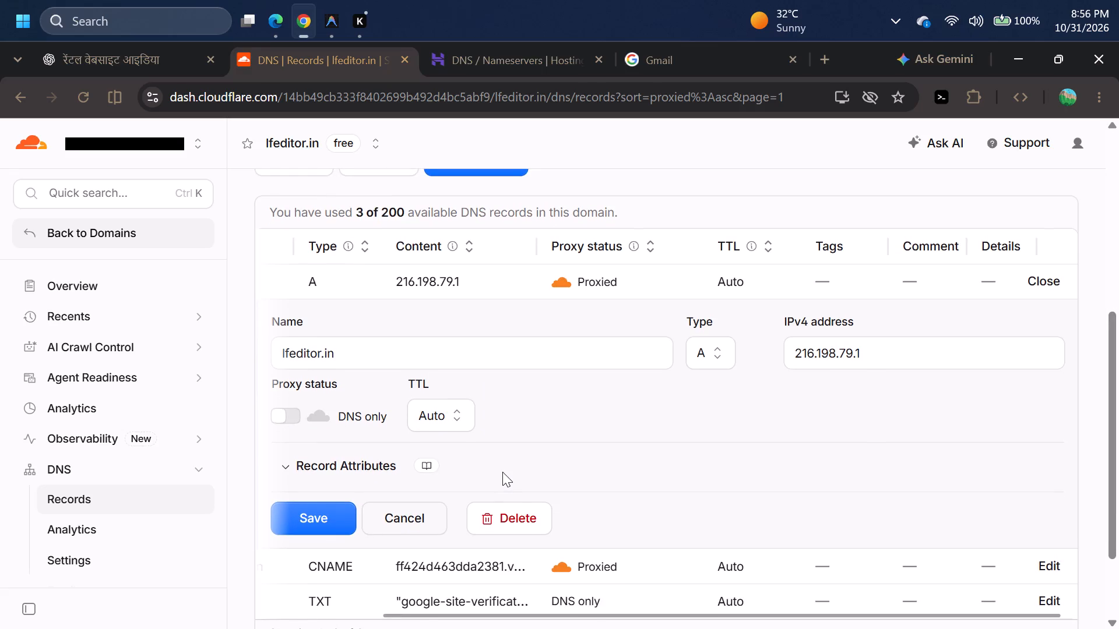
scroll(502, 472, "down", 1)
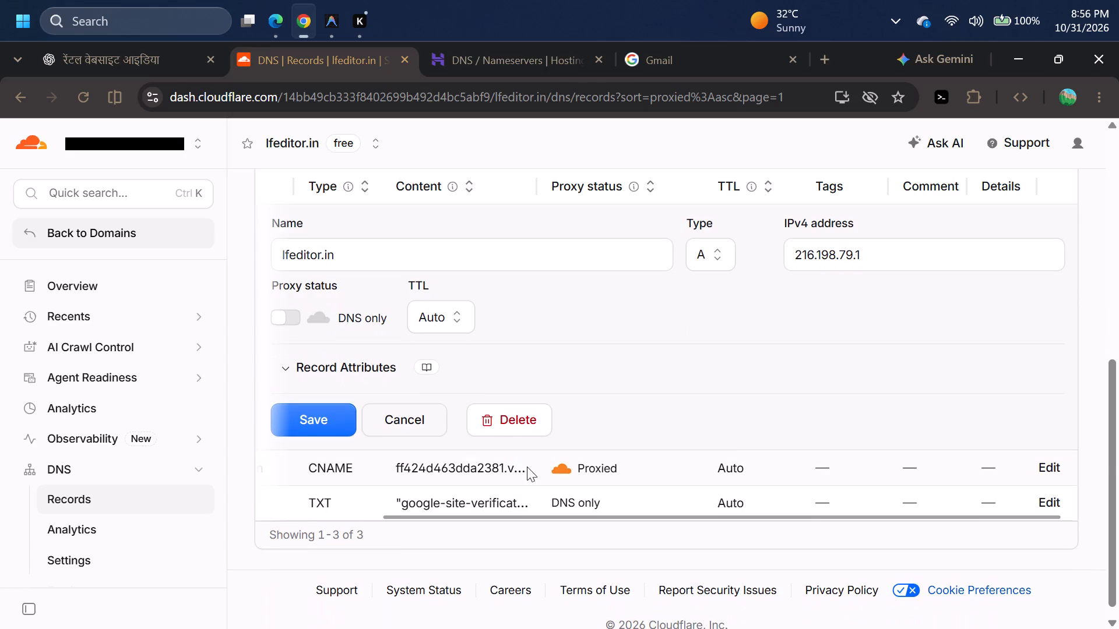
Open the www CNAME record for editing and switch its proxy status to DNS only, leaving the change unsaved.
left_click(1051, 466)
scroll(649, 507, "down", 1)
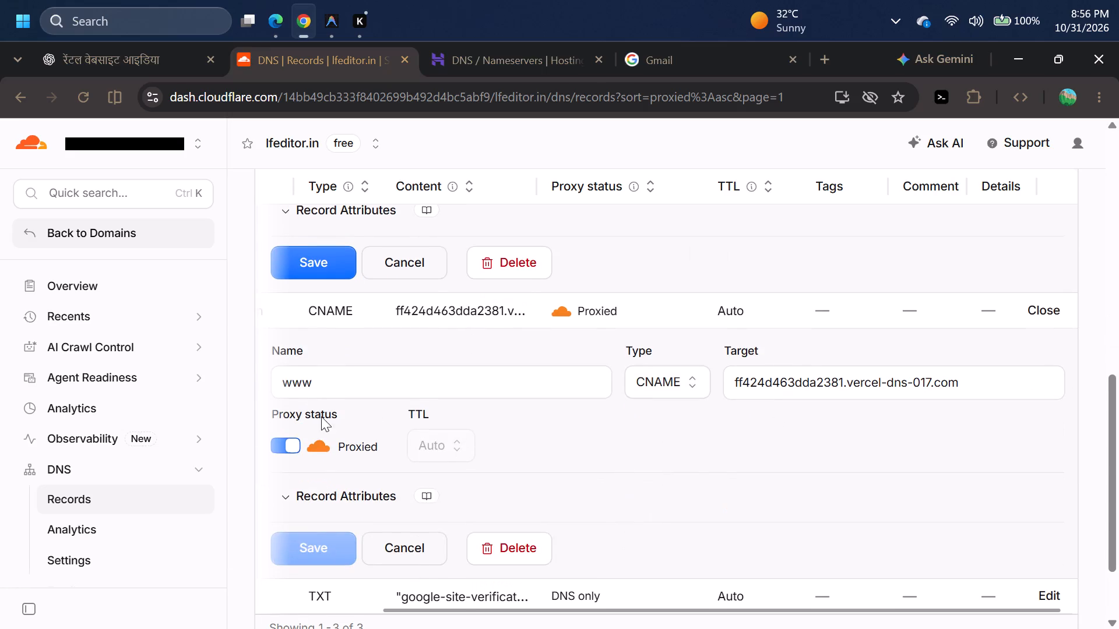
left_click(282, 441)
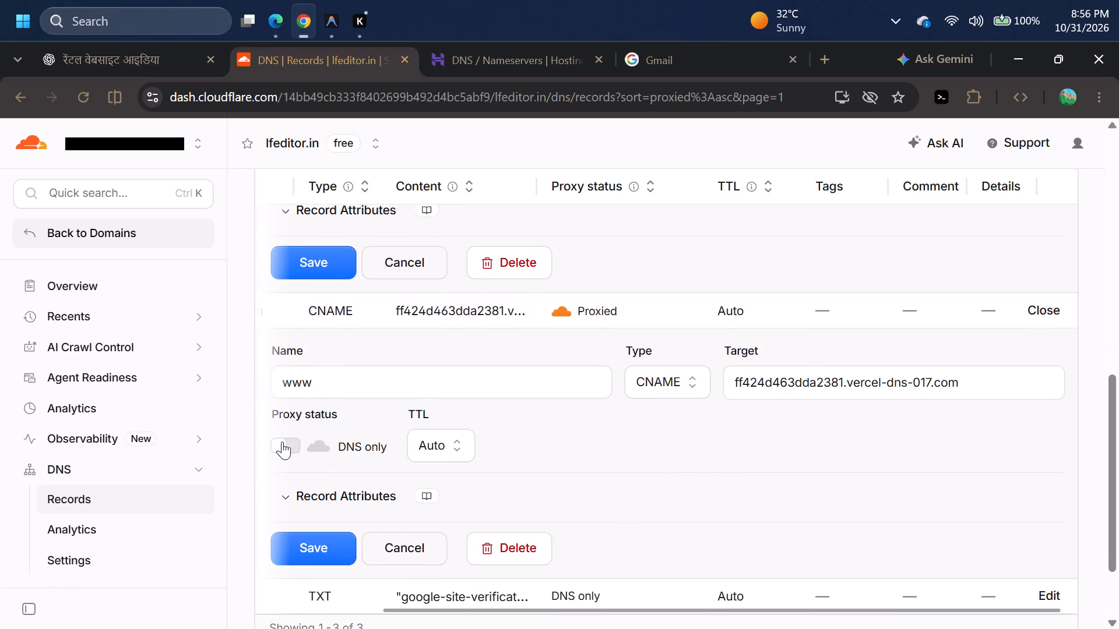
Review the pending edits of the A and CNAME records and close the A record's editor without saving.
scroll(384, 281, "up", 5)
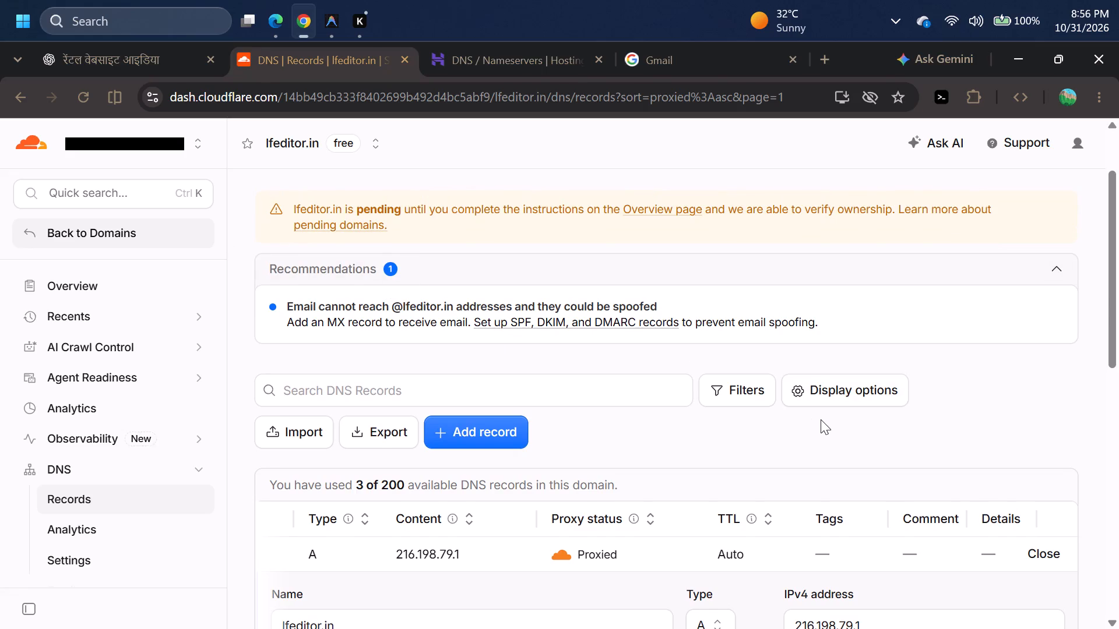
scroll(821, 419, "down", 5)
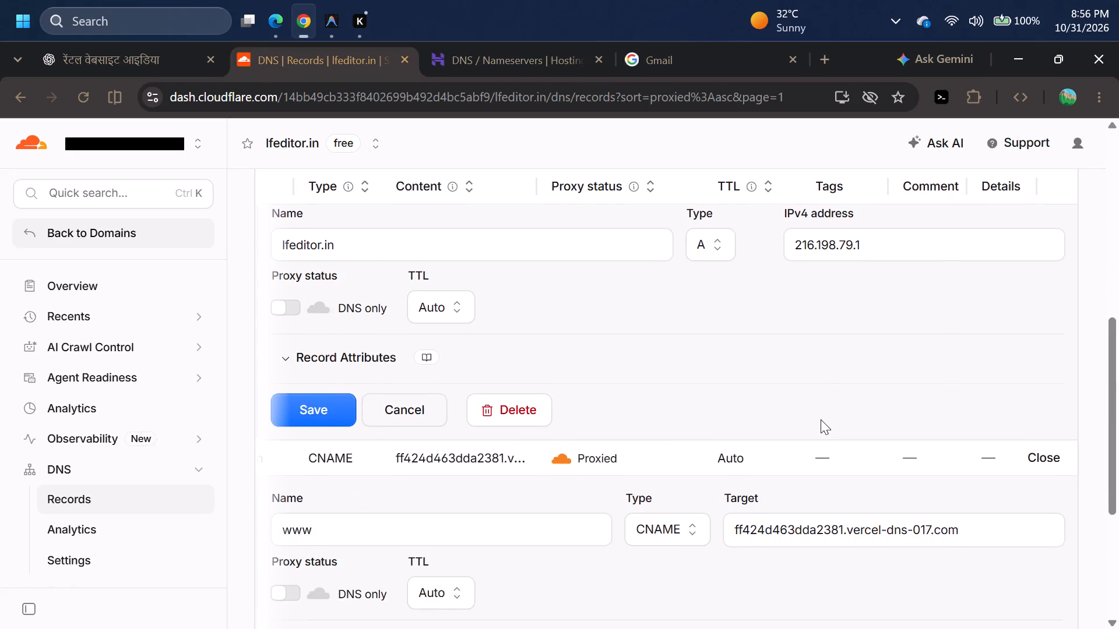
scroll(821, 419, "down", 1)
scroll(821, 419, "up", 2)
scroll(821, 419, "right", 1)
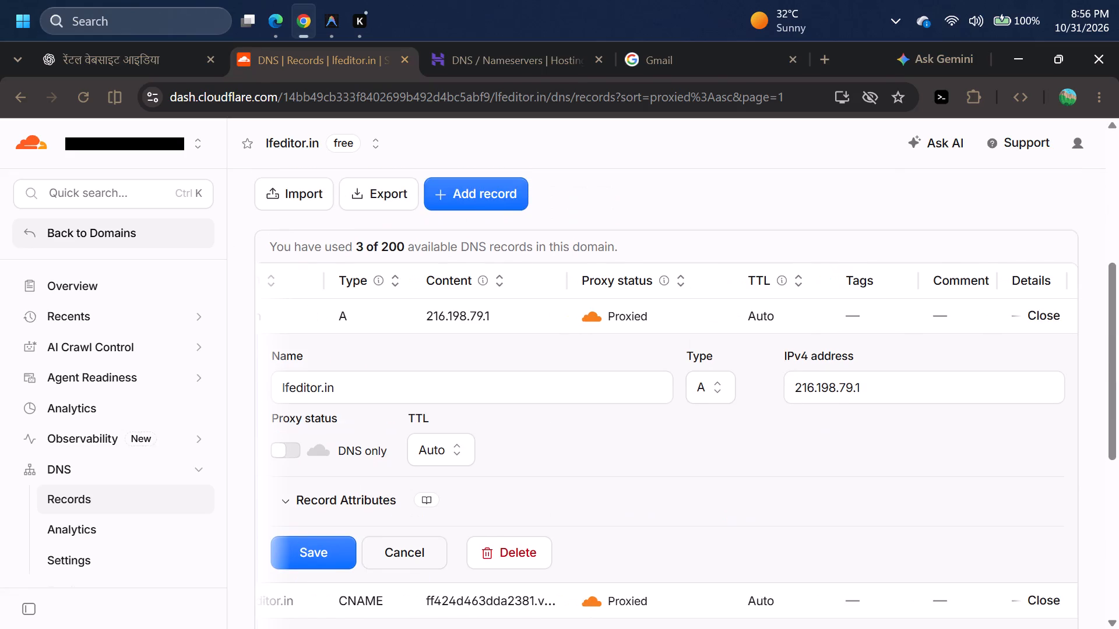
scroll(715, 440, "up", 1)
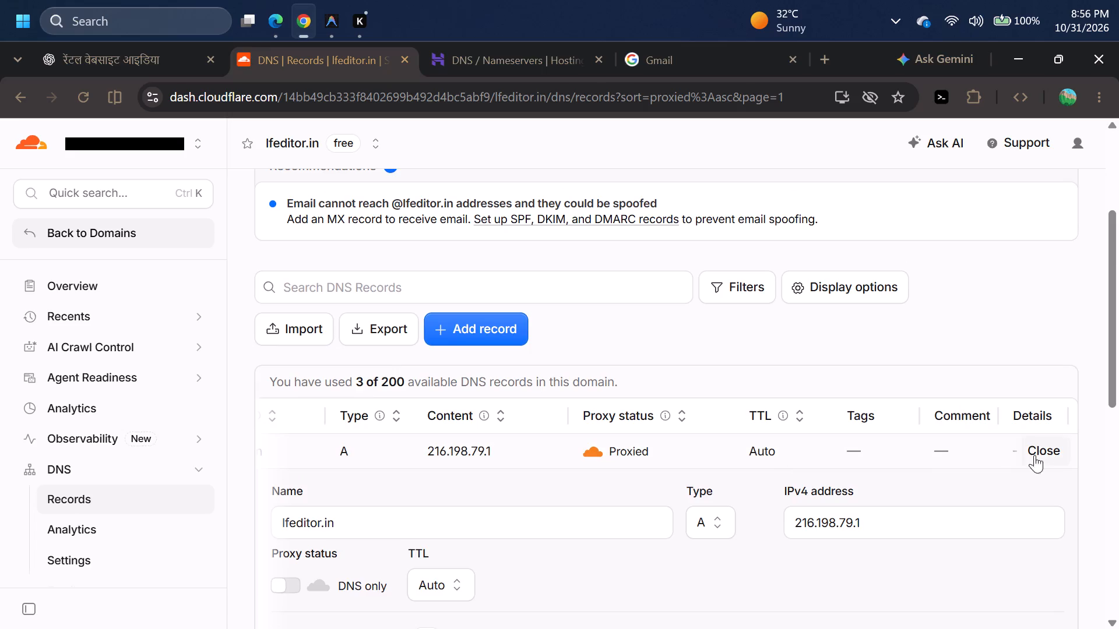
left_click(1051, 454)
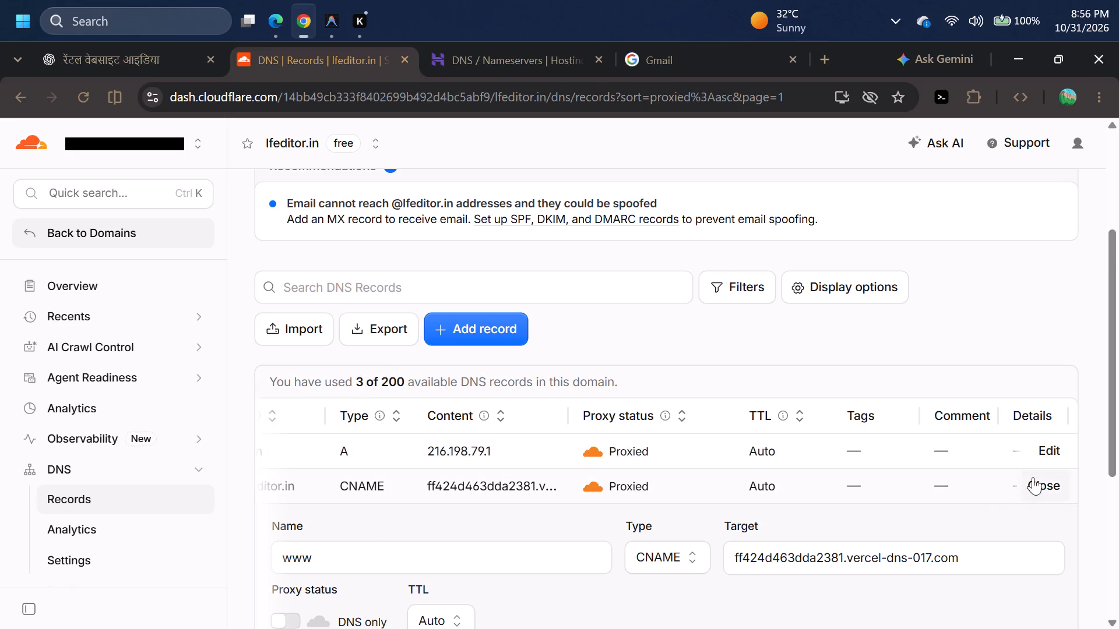
Reopen the lfeditor.in A record, set its proxy status to DNS only and save the record.
scroll(1001, 494, "down", 1)
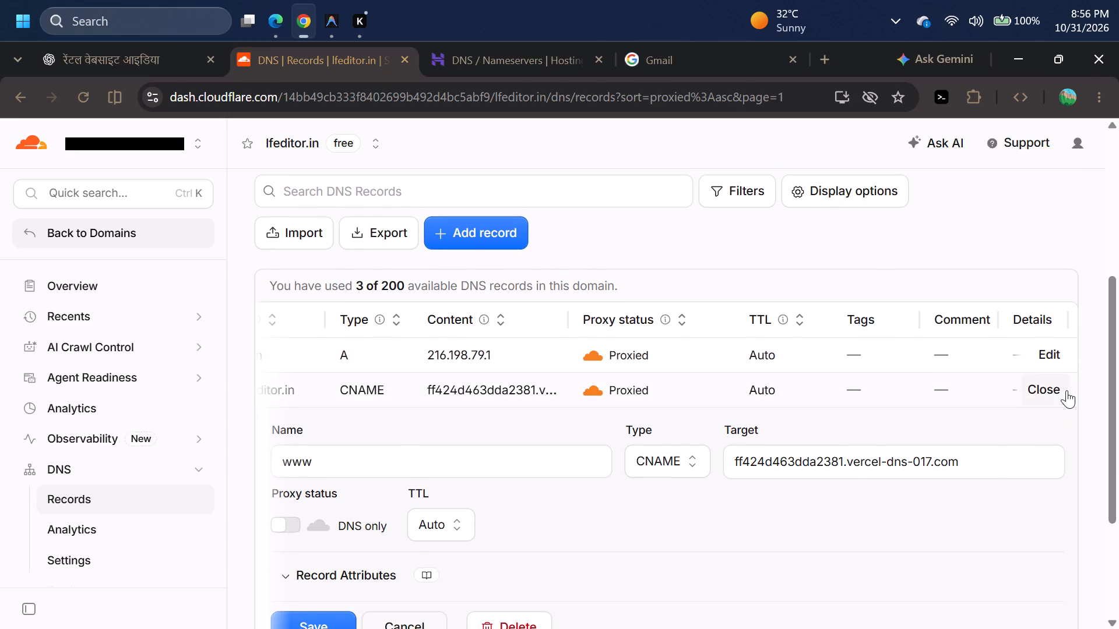
left_click(1044, 359)
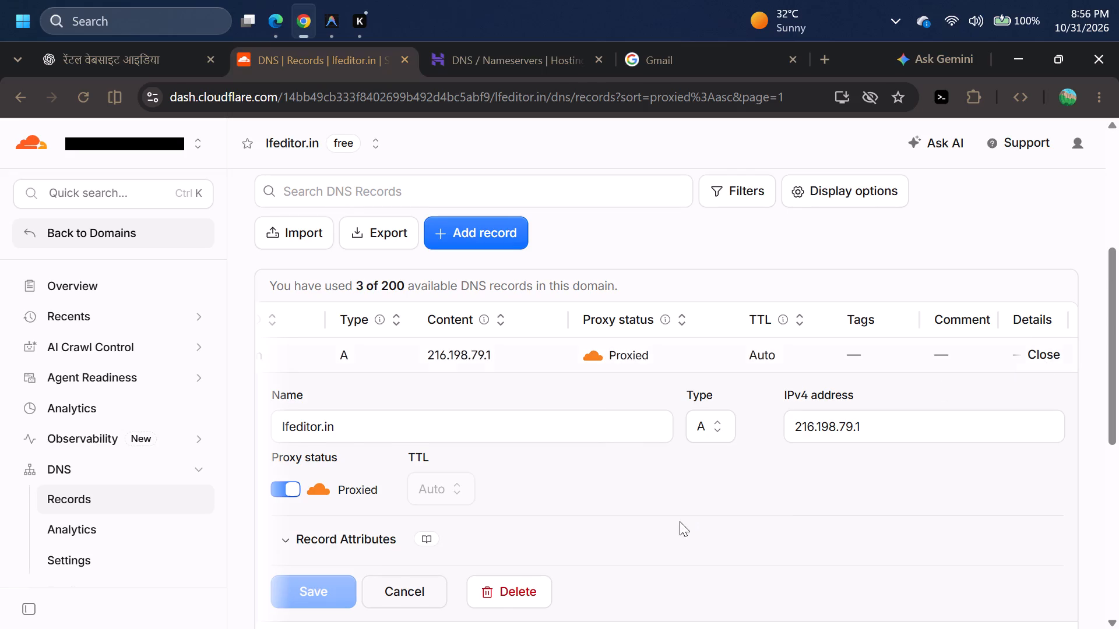
left_click(277, 482)
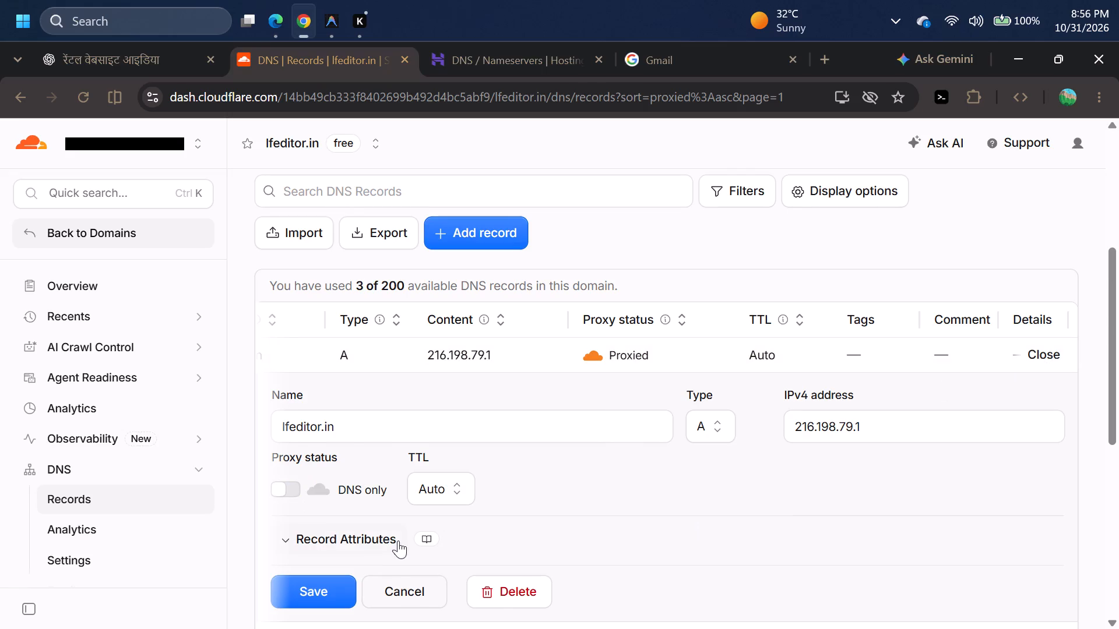
left_click(322, 586)
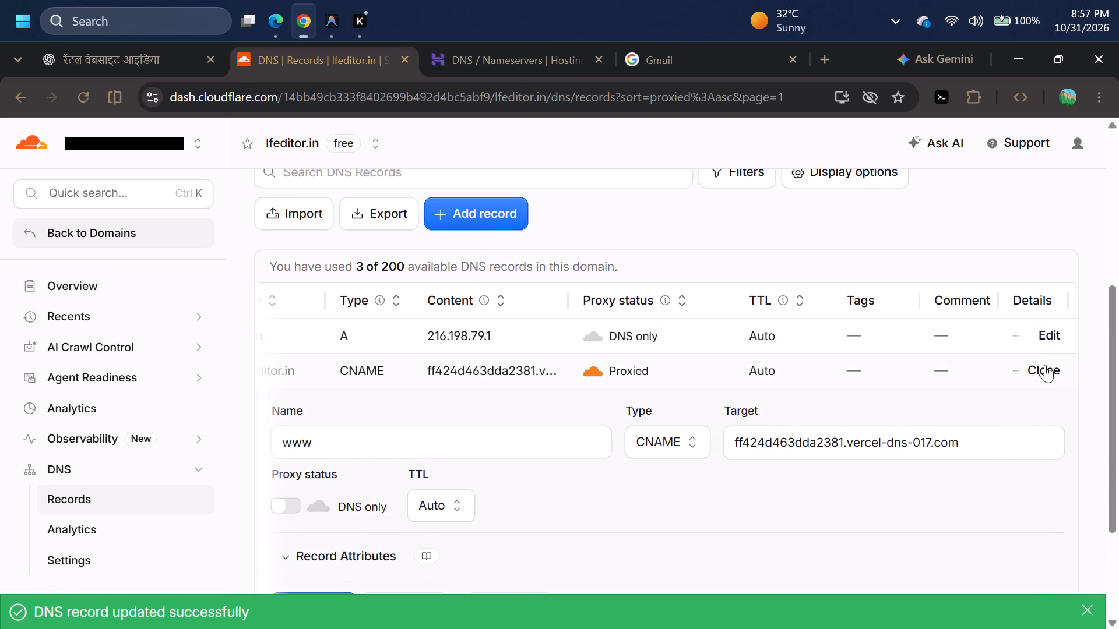
Close and reopen the www CNAME record's editor, set its proxy status to DNS only and save the record.
left_click(1044, 370)
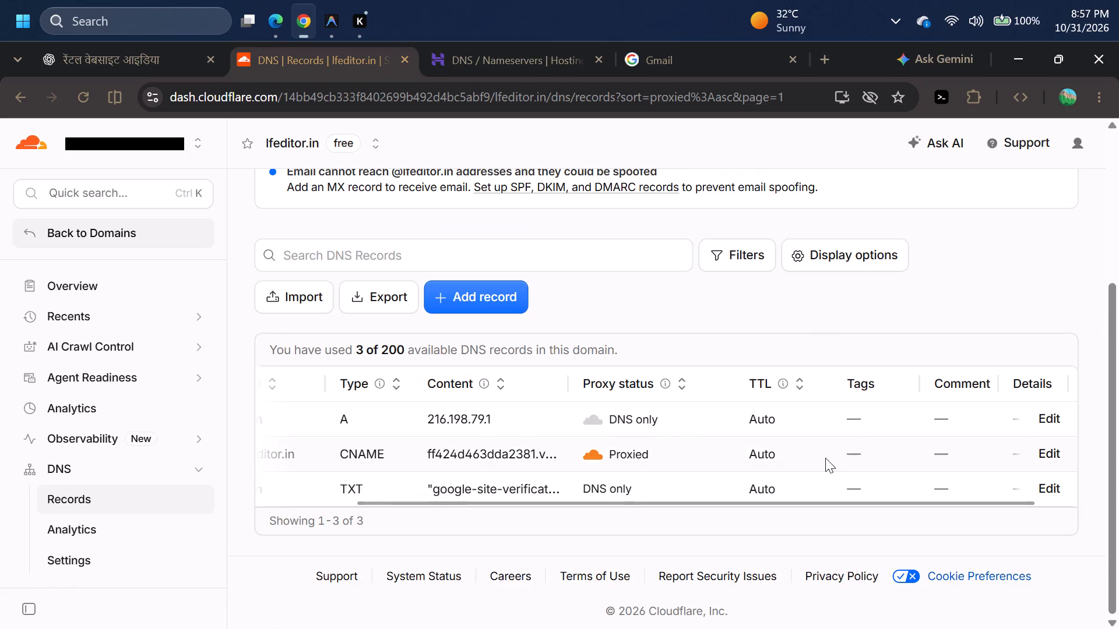
scroll(598, 483, "down", 2)
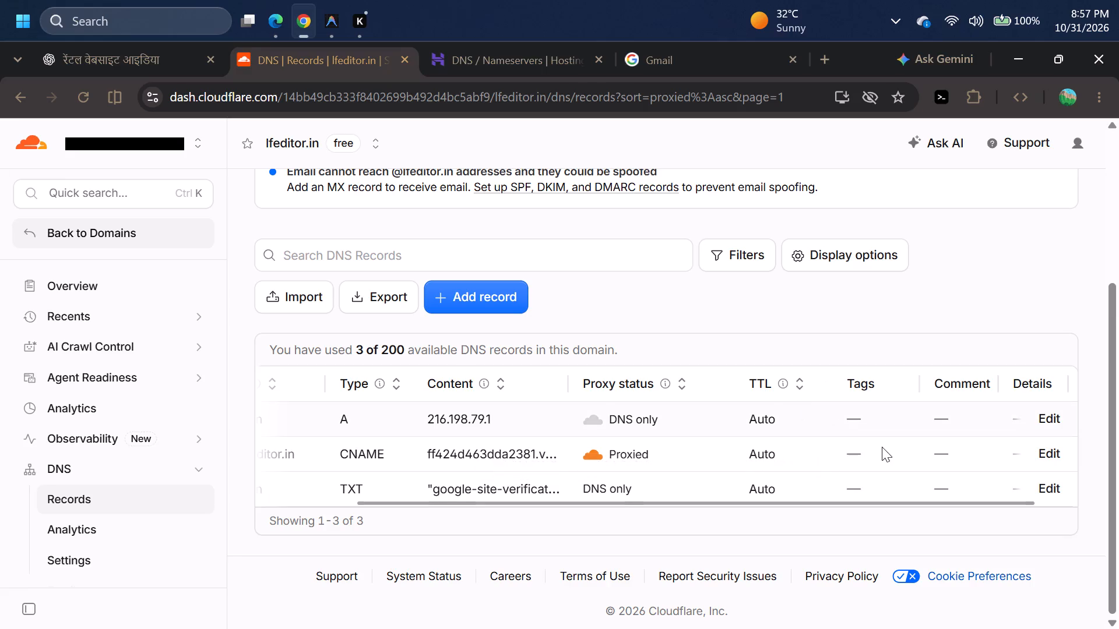
scroll(882, 447, "down", 1)
left_click(1060, 455)
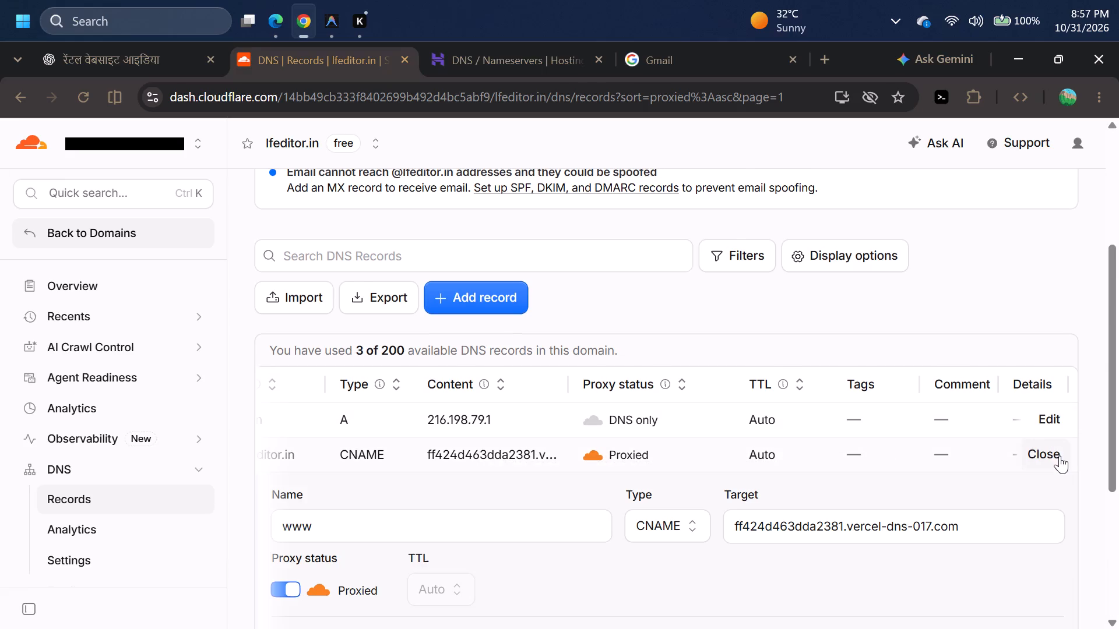
left_click(283, 586)
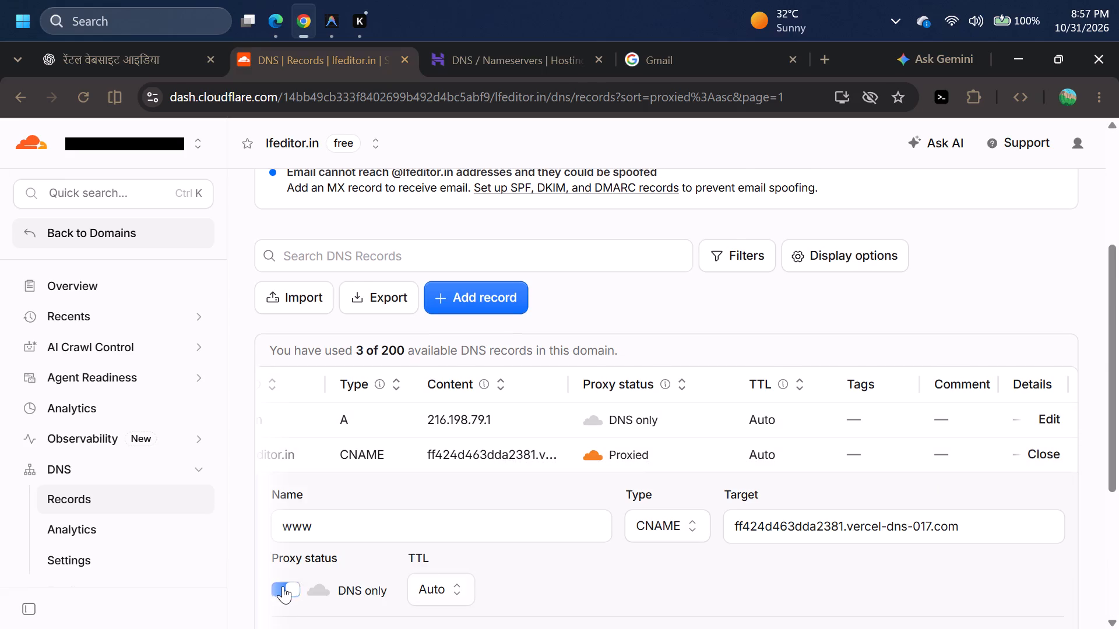
scroll(389, 553, "down", 2)
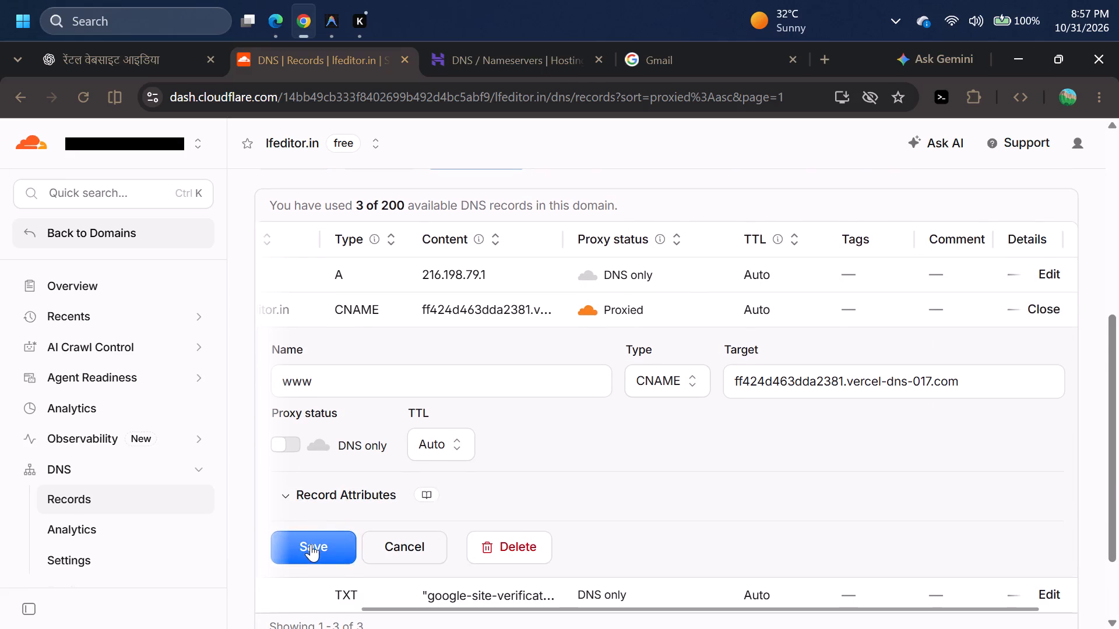
left_click(302, 542)
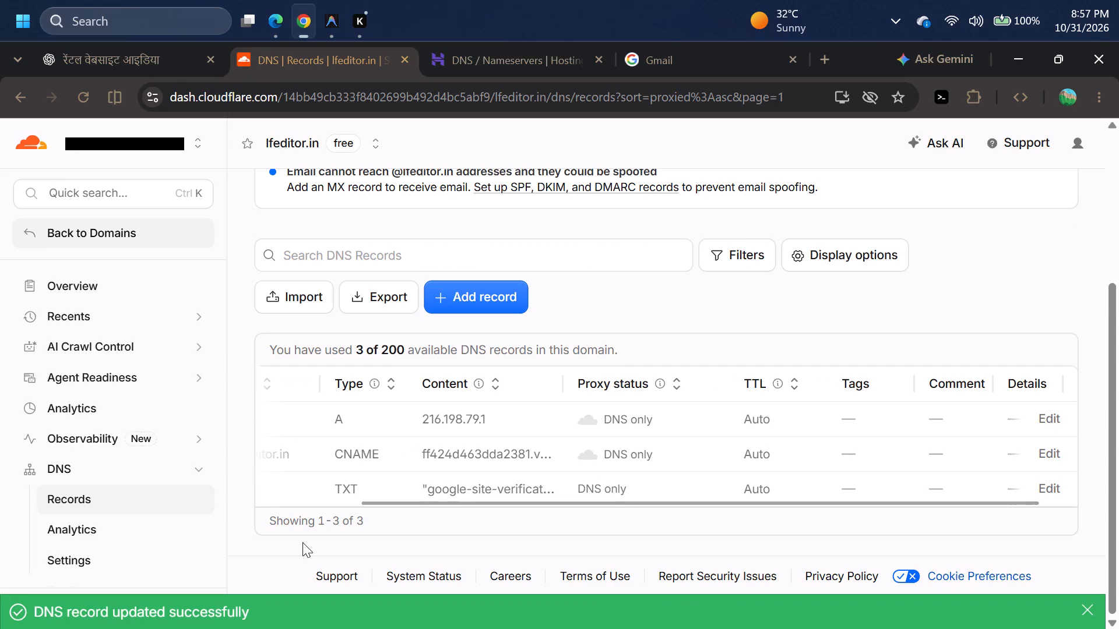
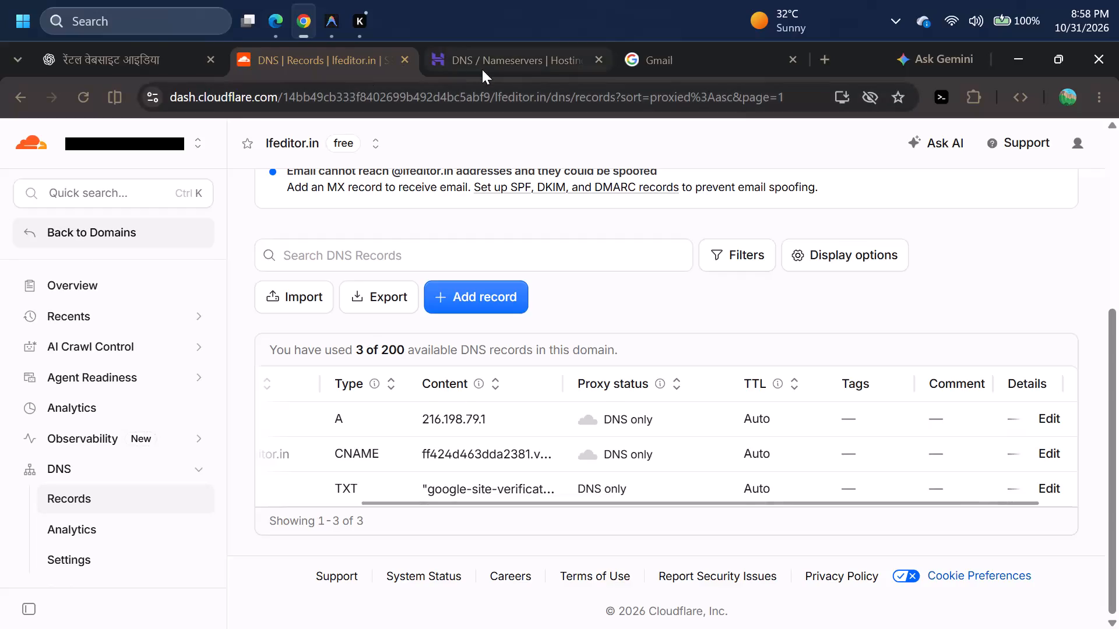
In Hostinger's DNS / Nameservers page for lfeditor.in, start changing the nameservers and choose custom nameservers instead of Hostinger's.
left_click(482, 69)
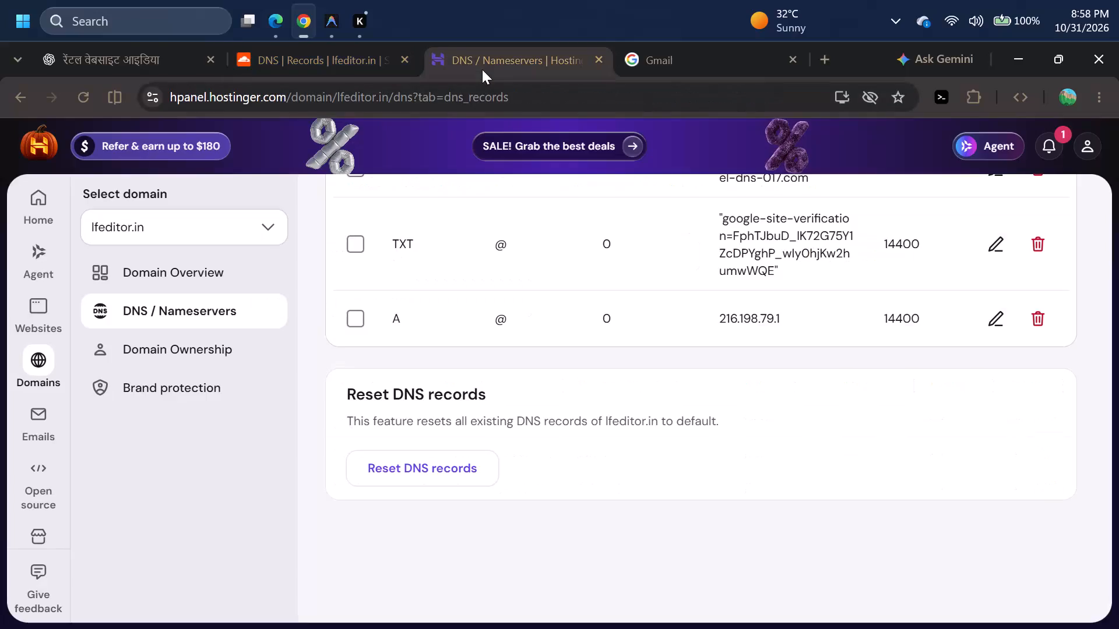
scroll(490, 280, "up", 4)
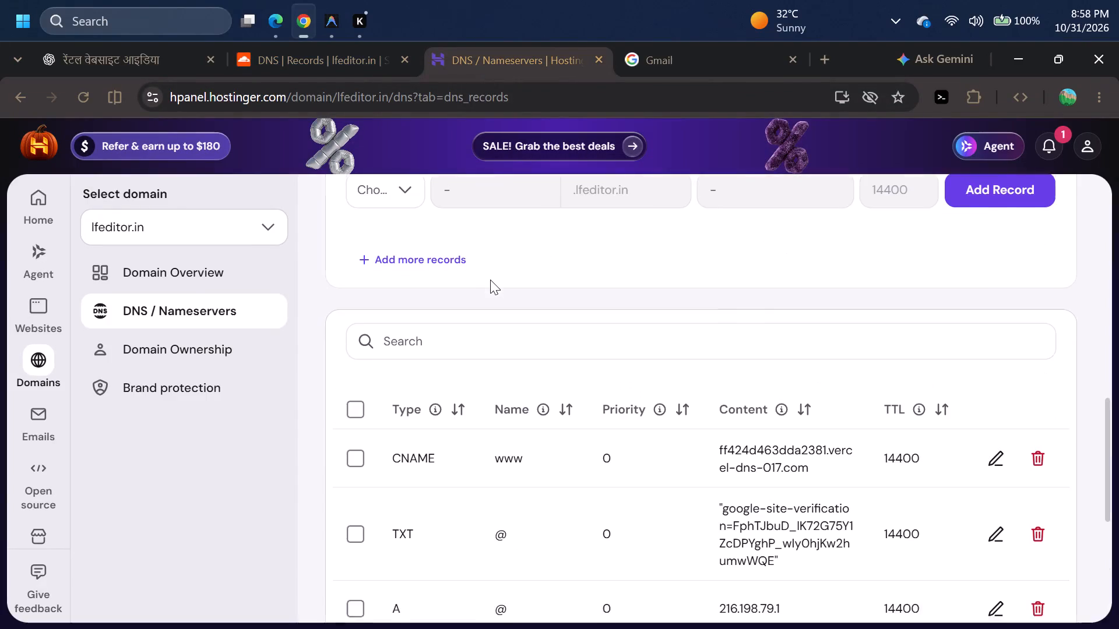
scroll(490, 280, "up", 6)
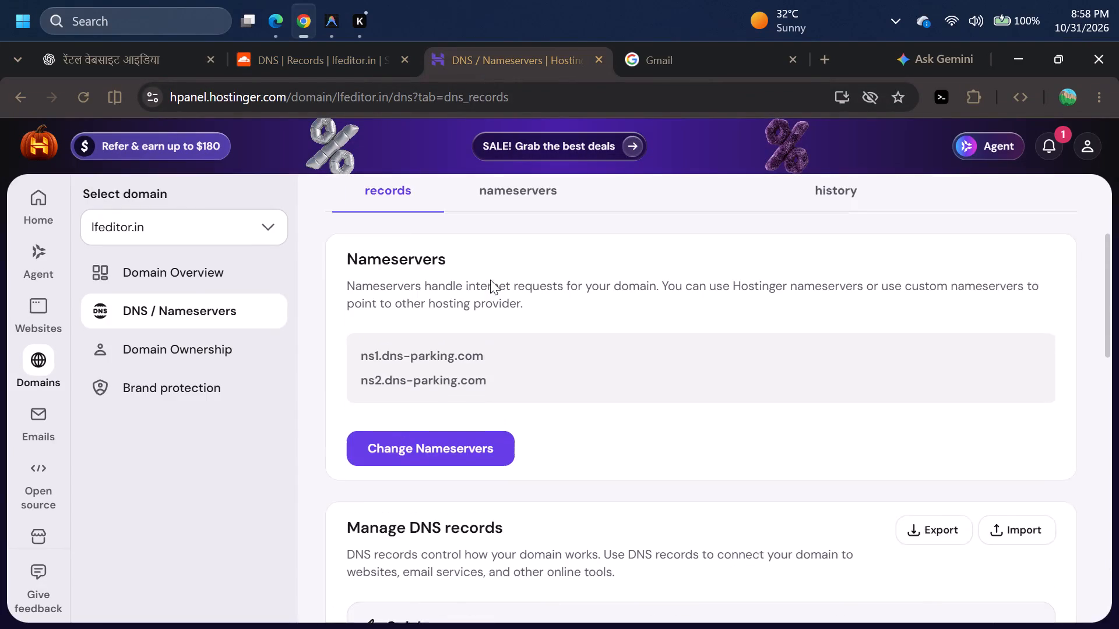
scroll(490, 280, "up", 2)
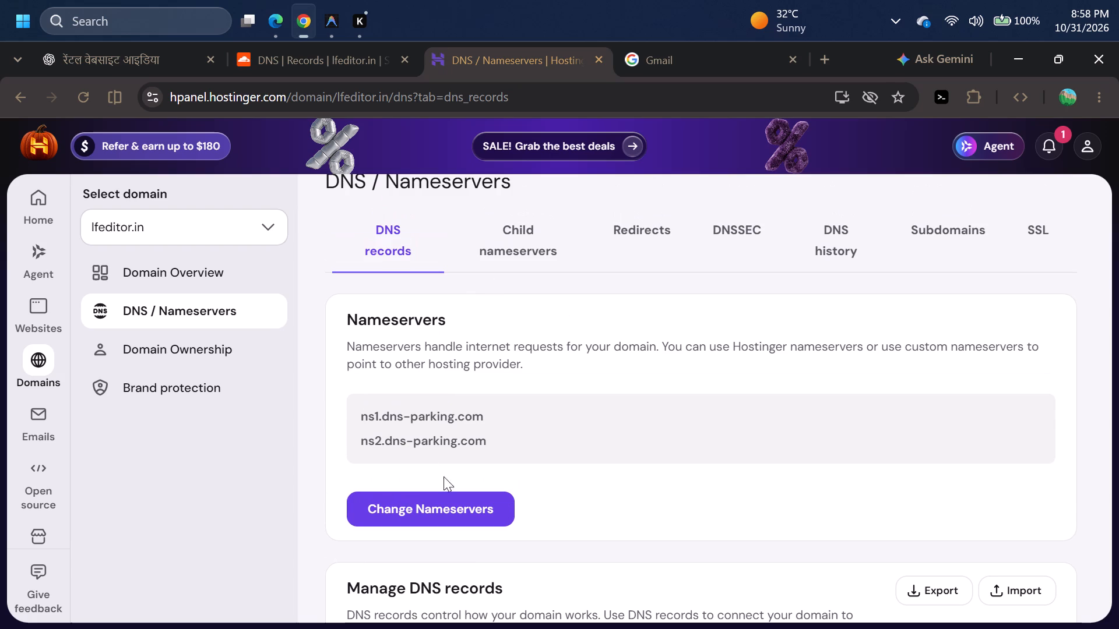
left_click(424, 514)
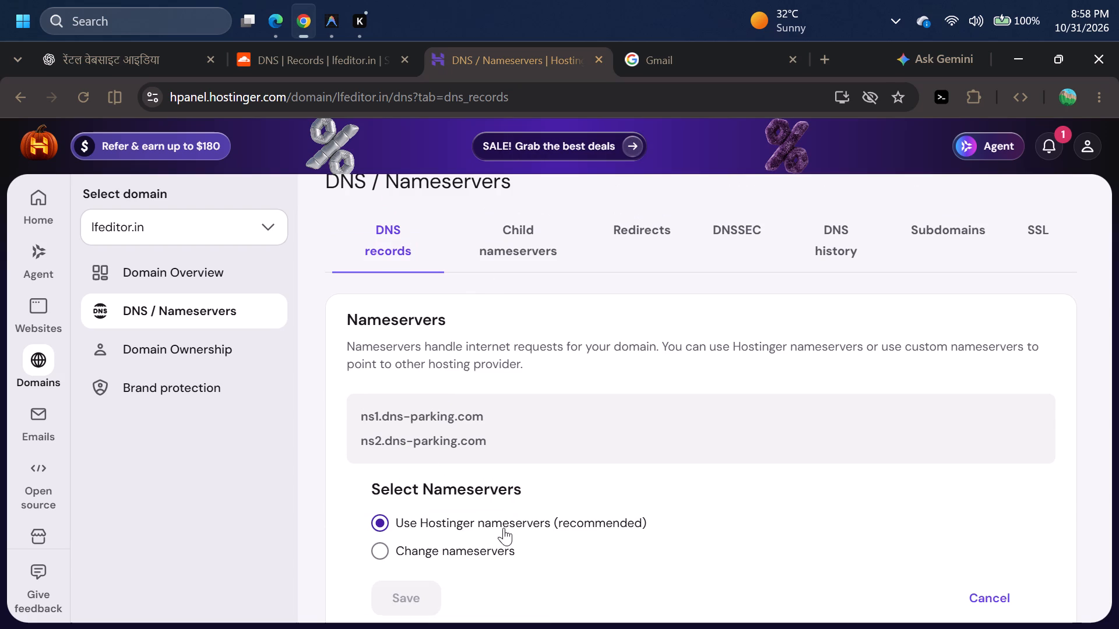
scroll(657, 538, "down", 2)
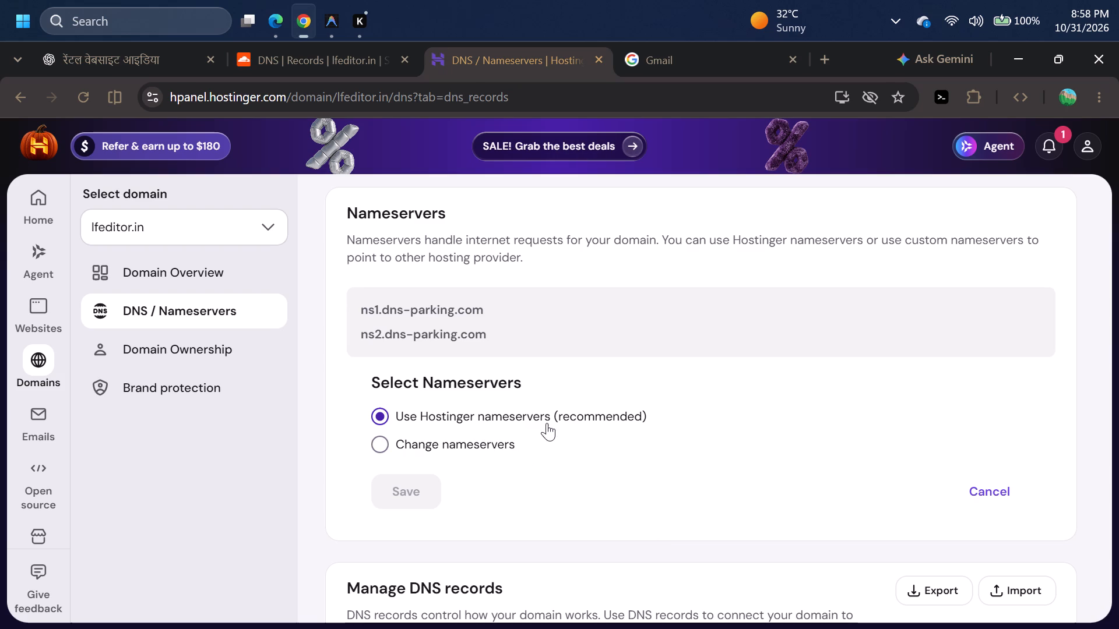
left_click(502, 325)
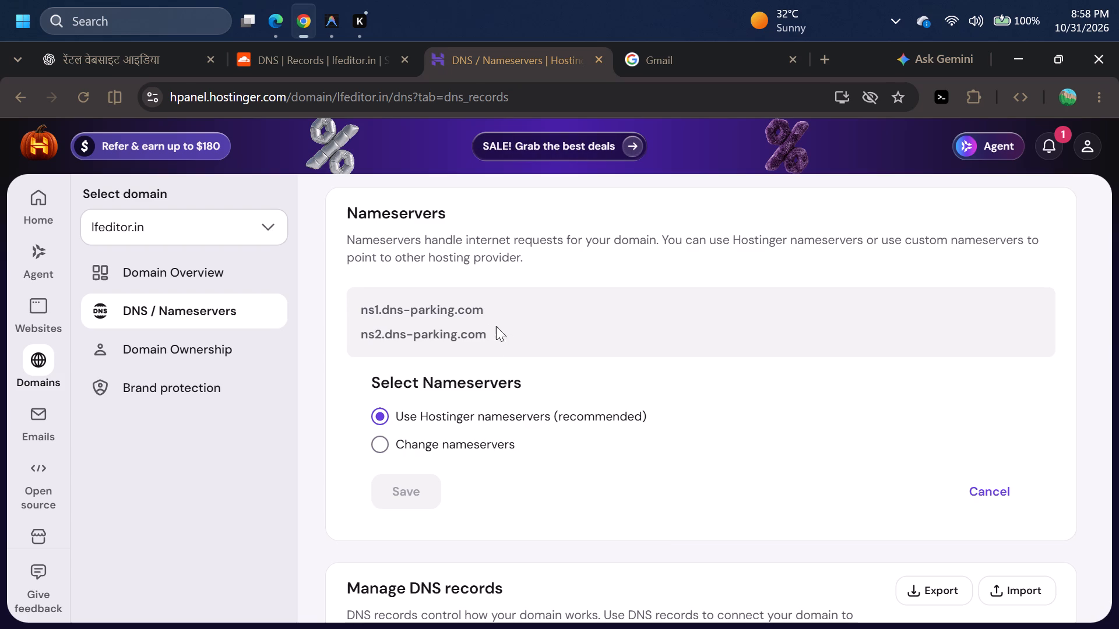
left_click(499, 329)
left_click(499, 329)
scroll(499, 329, "up", 1)
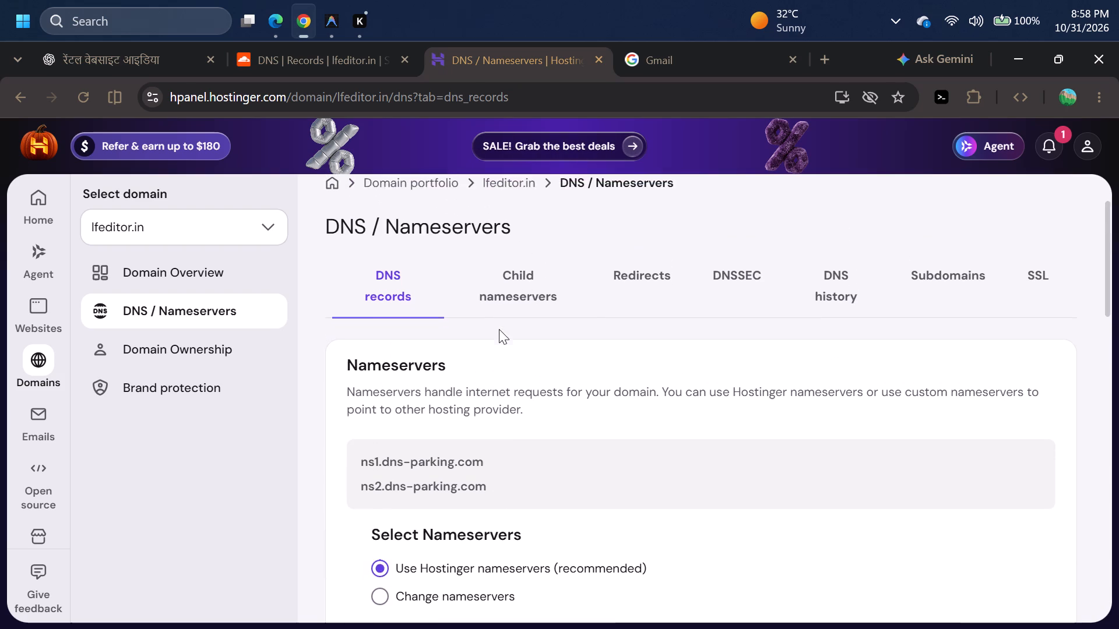
scroll(499, 329, "up", 1)
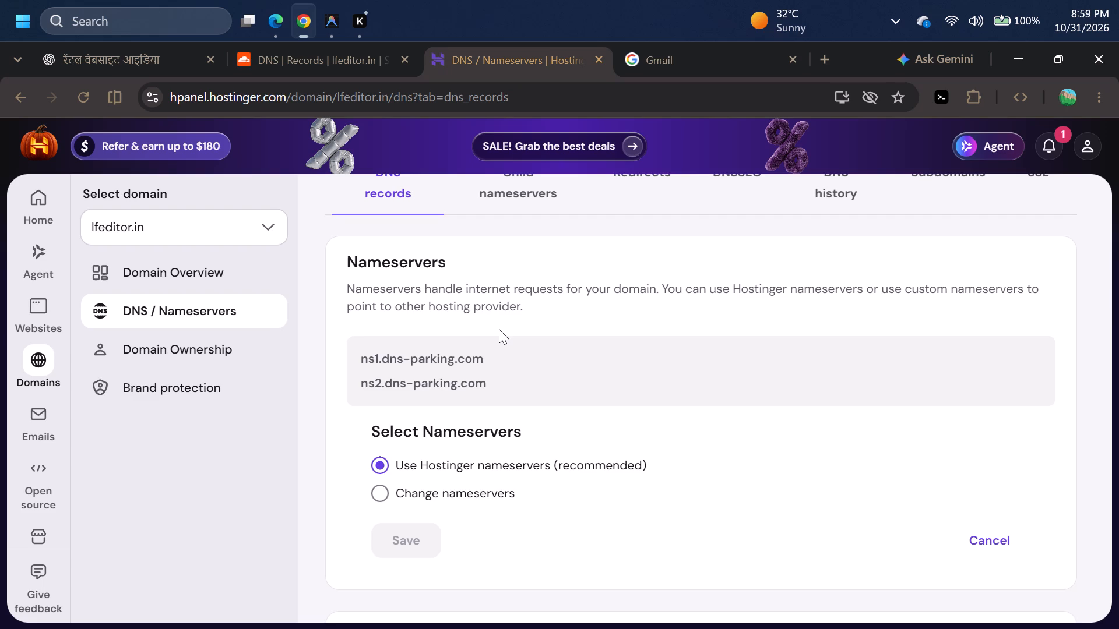
left_click(377, 493)
scroll(625, 507, "down", 1)
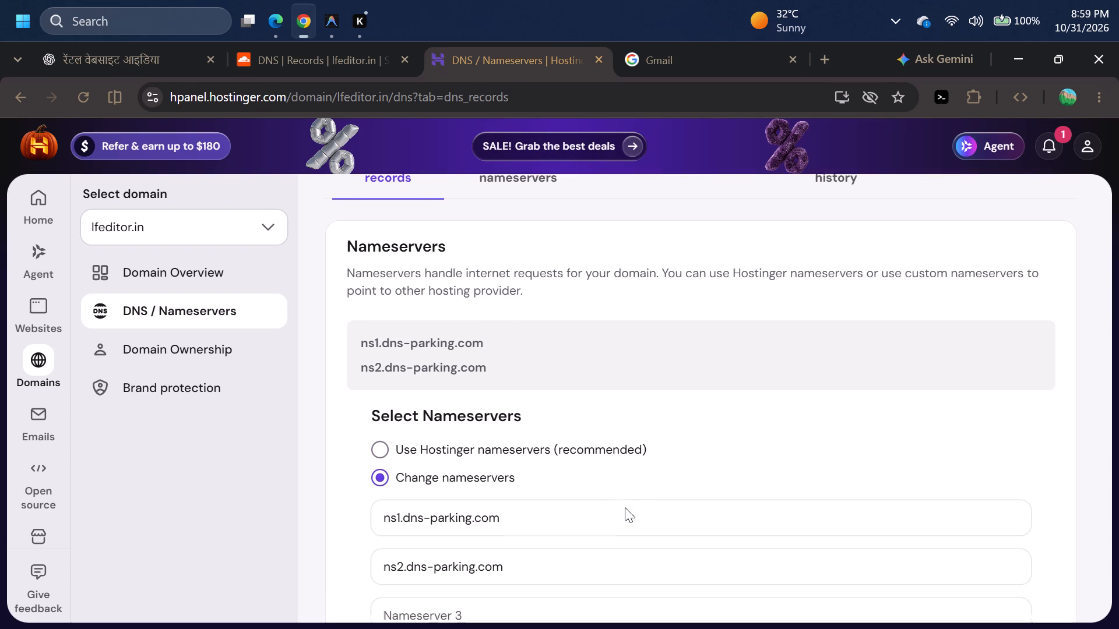
scroll(625, 507, "down", 1)
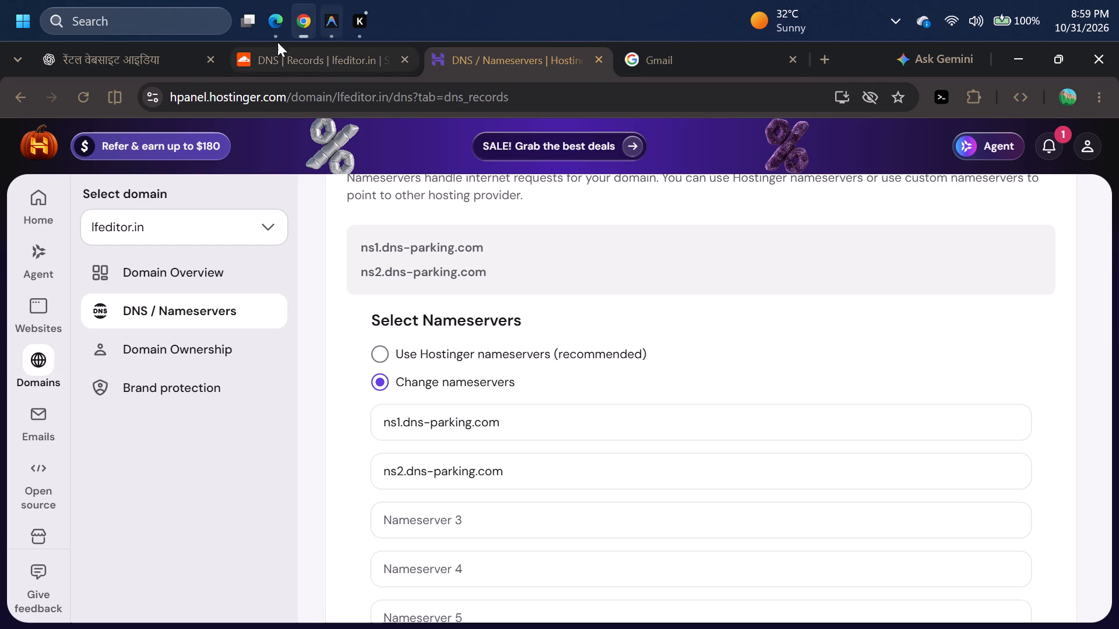
left_click(170, 22)
key("c")
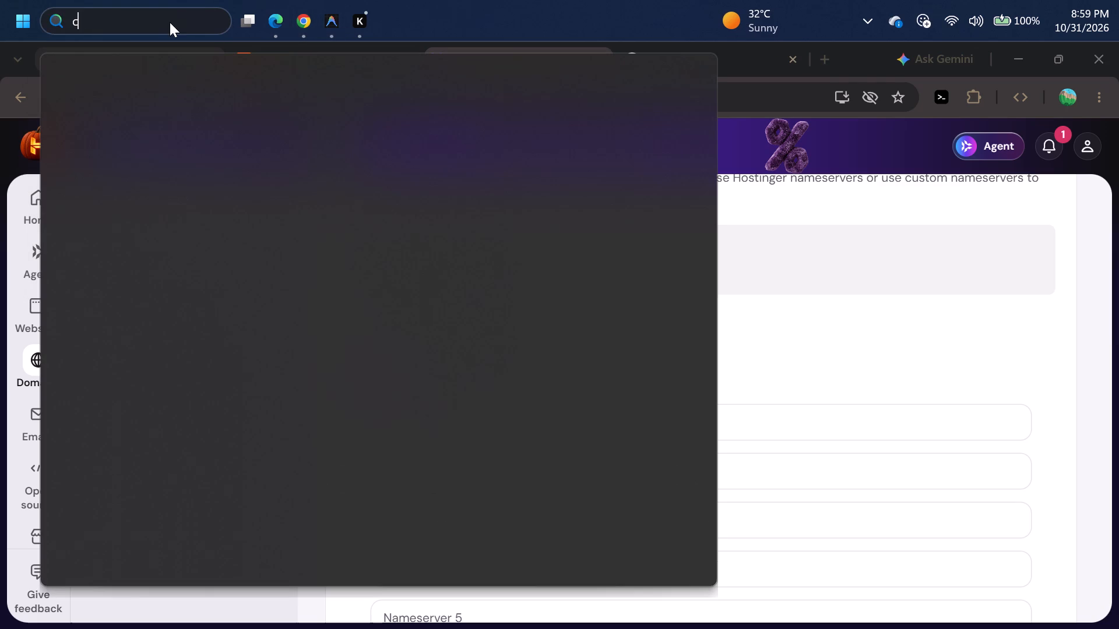
key("Return")
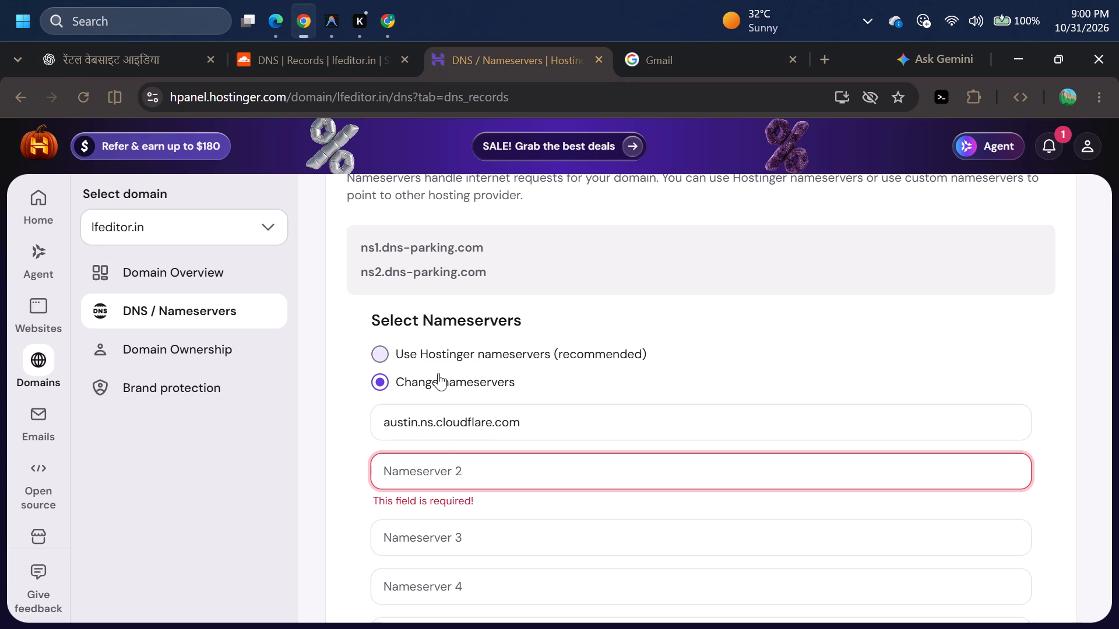
key("ctrl+v")
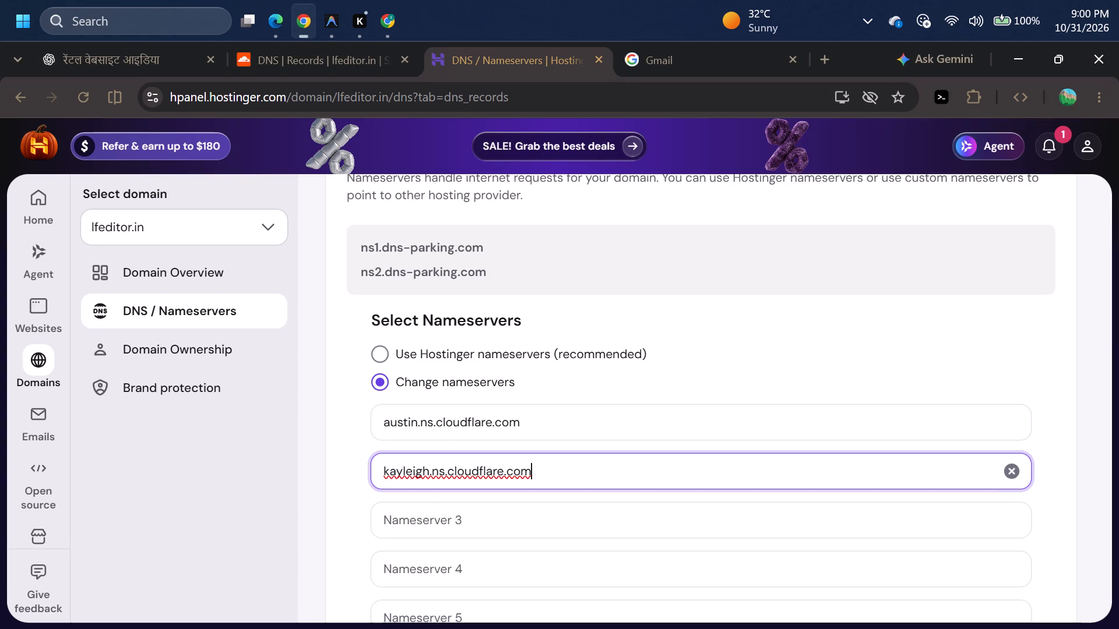
left_click(549, 475)
Save the custom nameservers for lfeditor.in and dismiss the confirmation dialog.
scroll(671, 485, "down", 3)
left_click(417, 384)
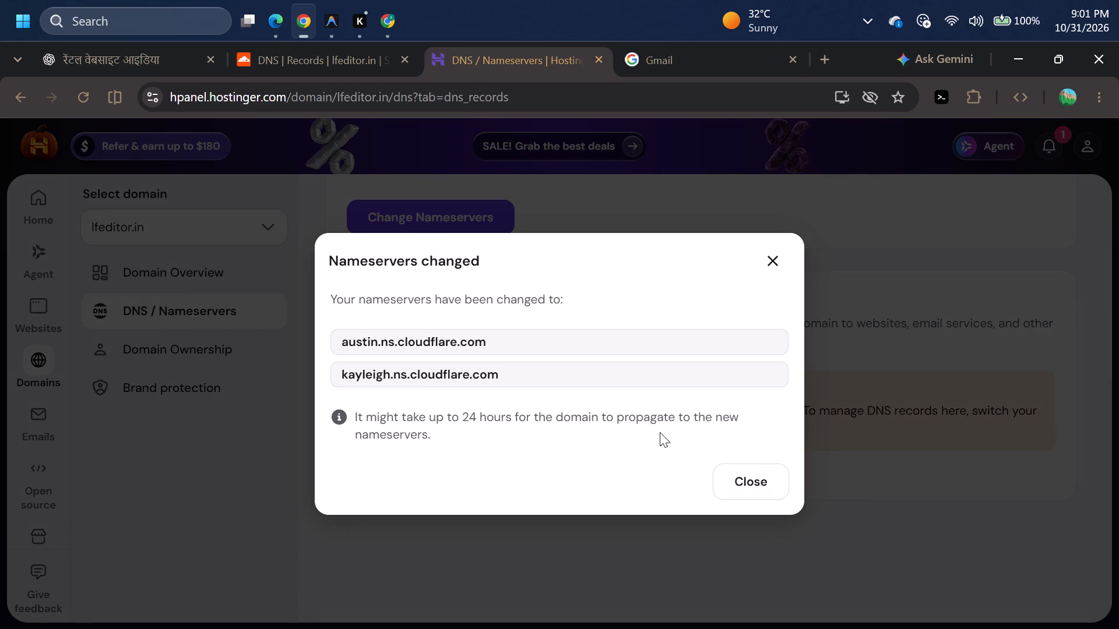
scroll(626, 471, "down", 1)
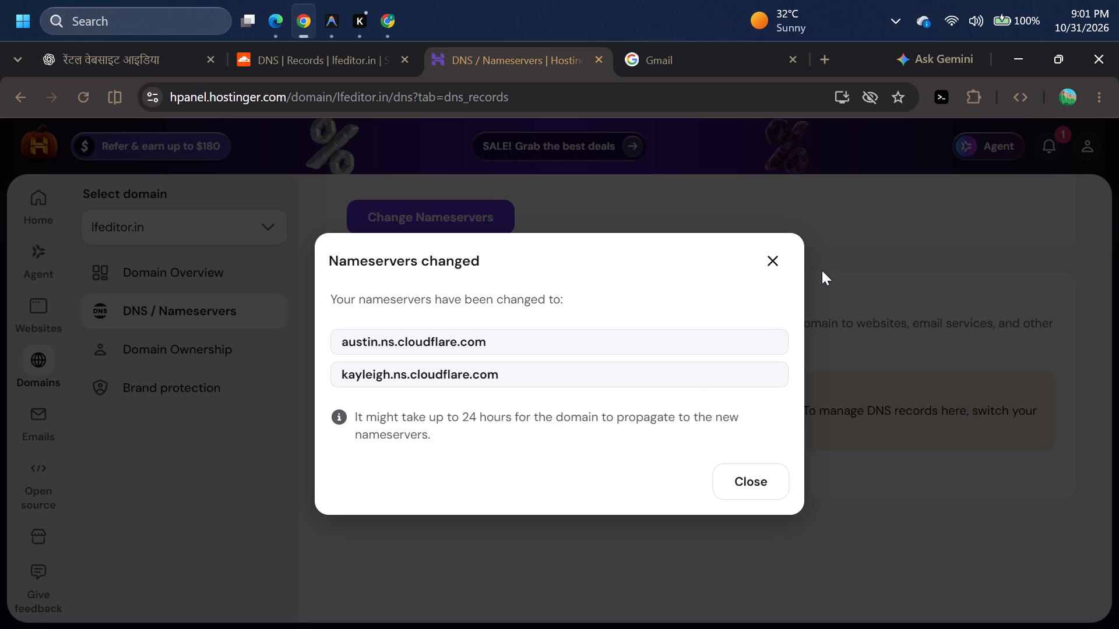
left_click(768, 253)
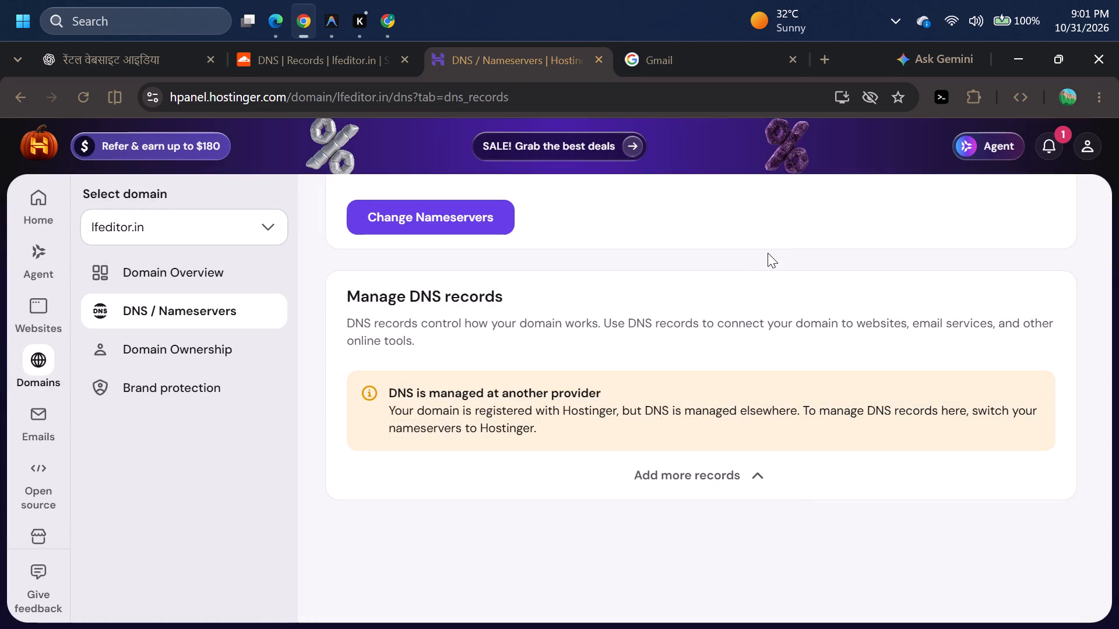
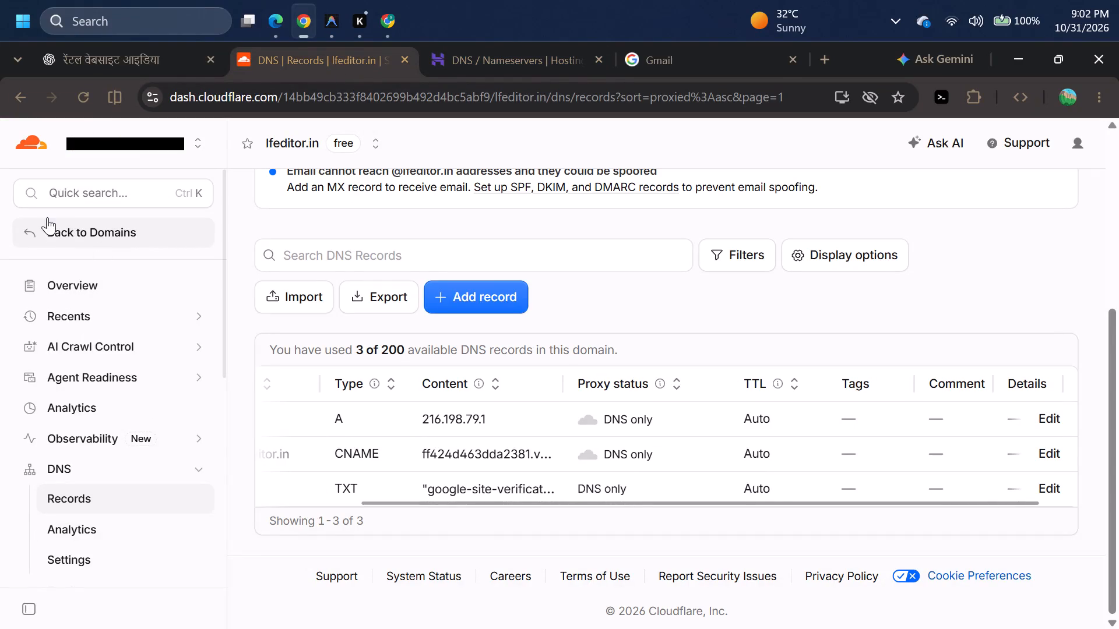
Open lfeditor.in's Overview page in Cloudflare and read through its nameserver status, setup instructions and remaining sections.
left_click(59, 275)
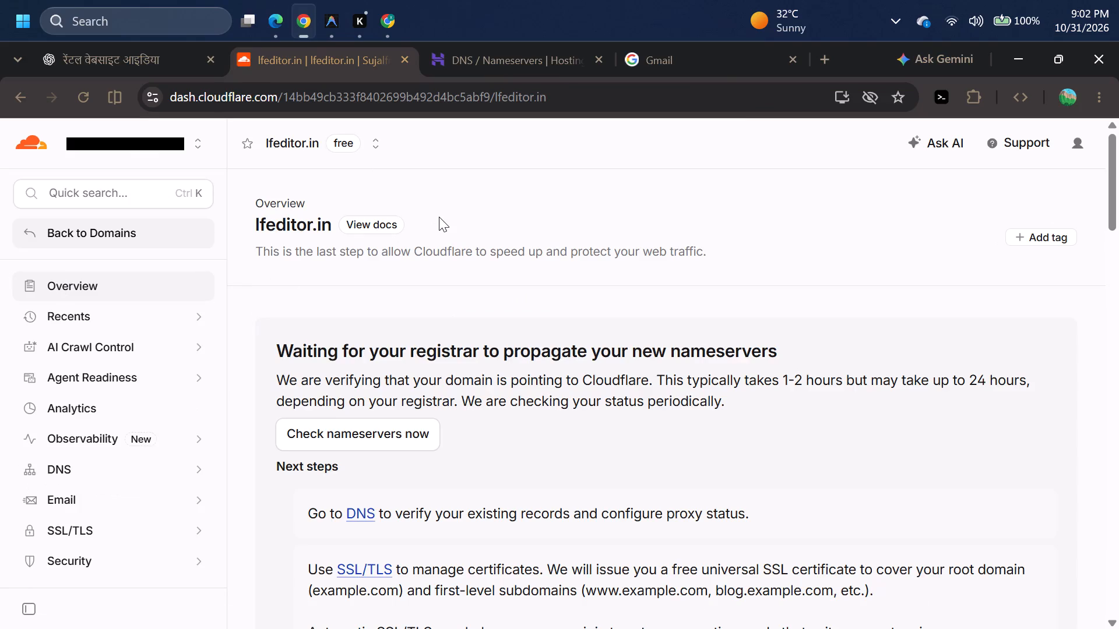
left_click_drag(439, 217, 525, 400)
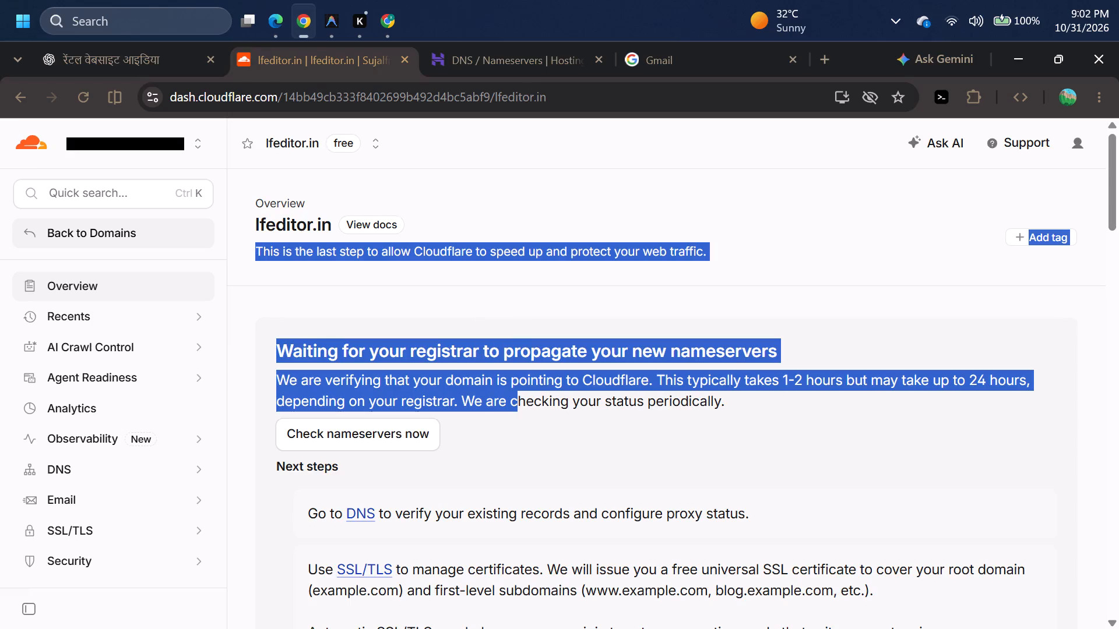
left_click(610, 440)
scroll(610, 440, "down", 2)
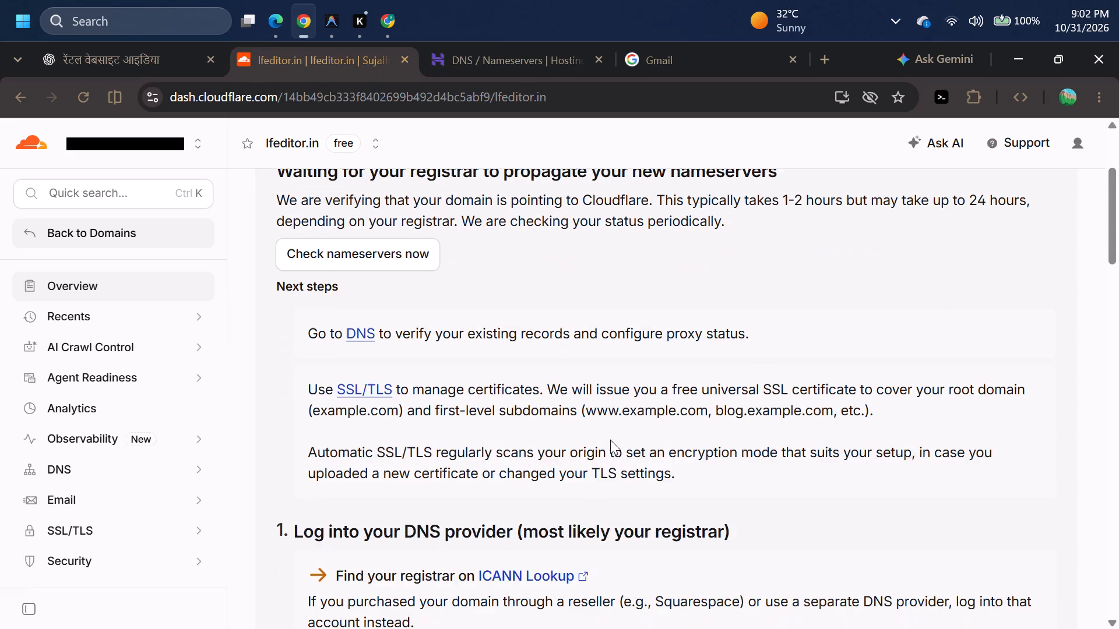
scroll(610, 440, "down", 3)
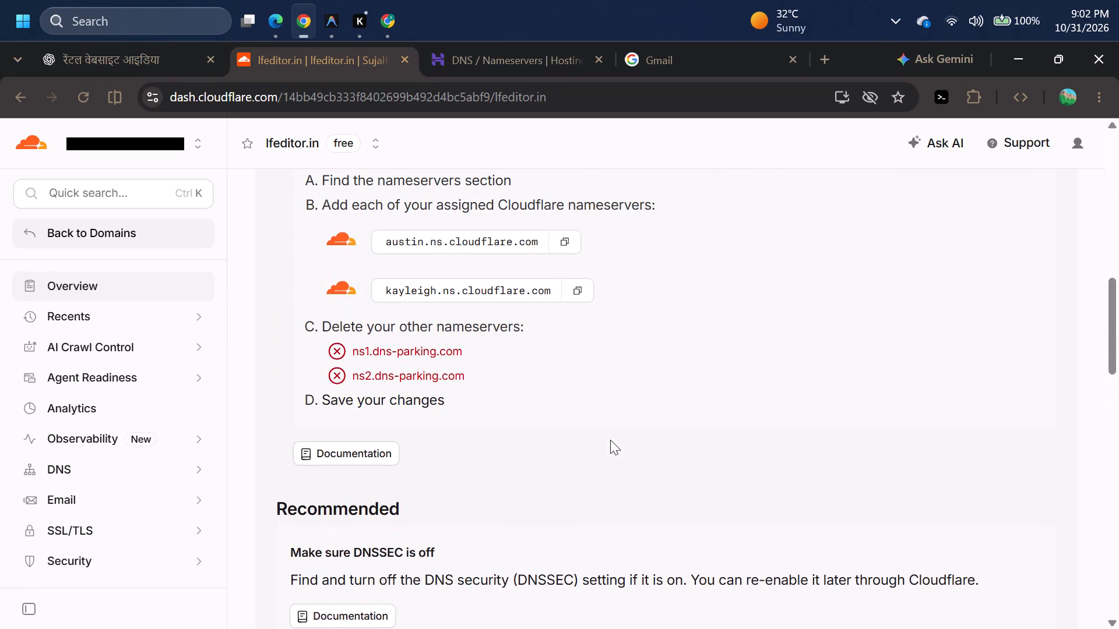
scroll(610, 440, "down", 3)
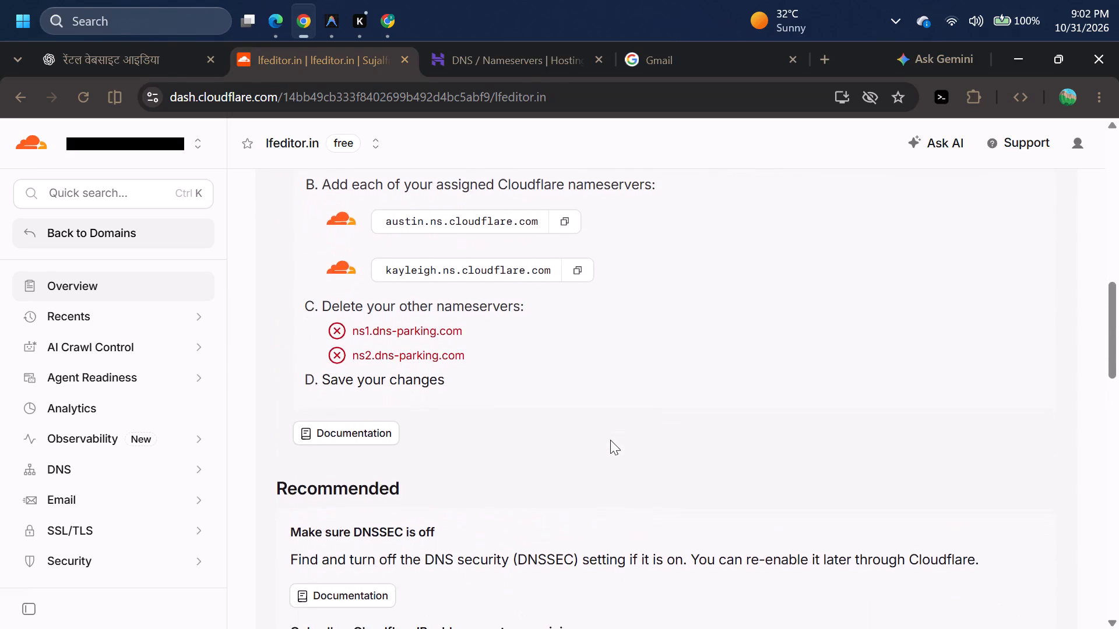
scroll(610, 440, "down", 2)
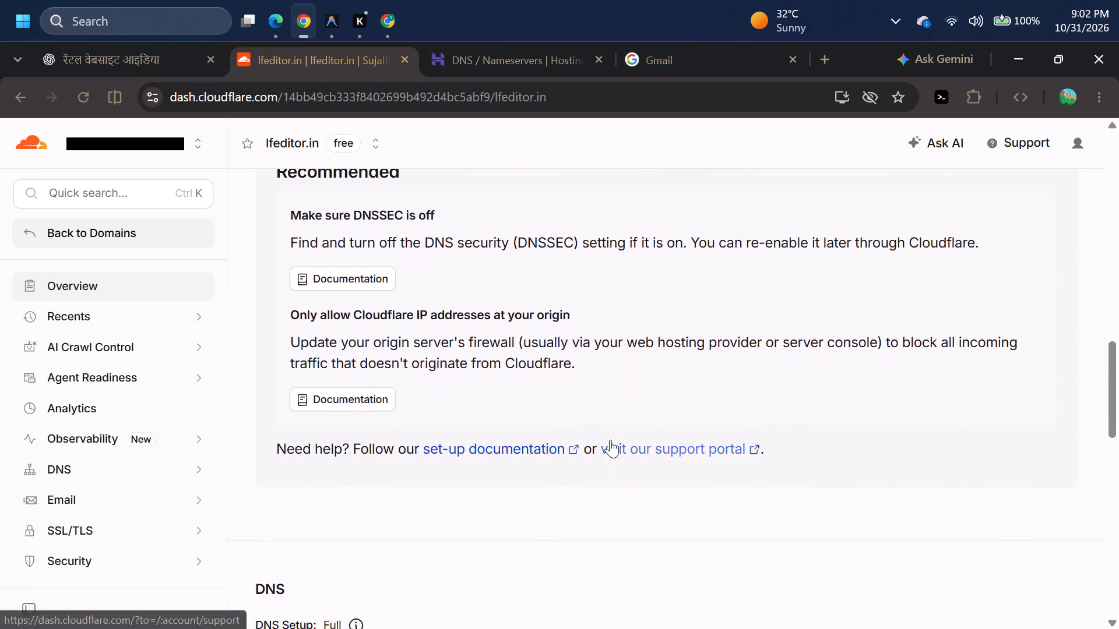
scroll(610, 440, "down", 6)
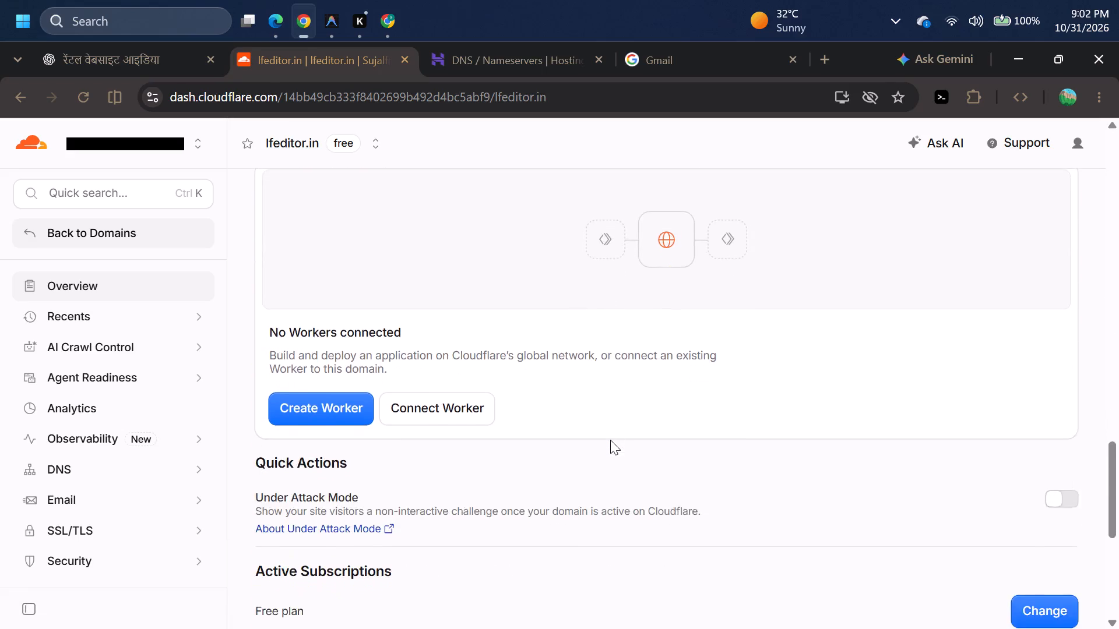
scroll(610, 440, "down", 2)
scroll(610, 440, "up", 1)
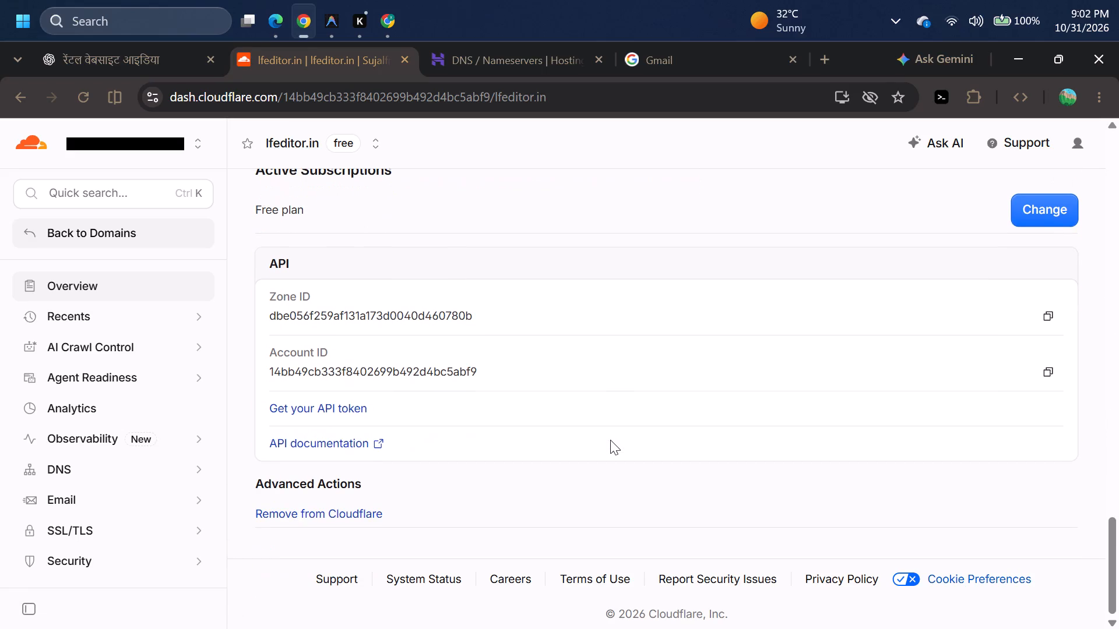
scroll(610, 440, "up", 2)
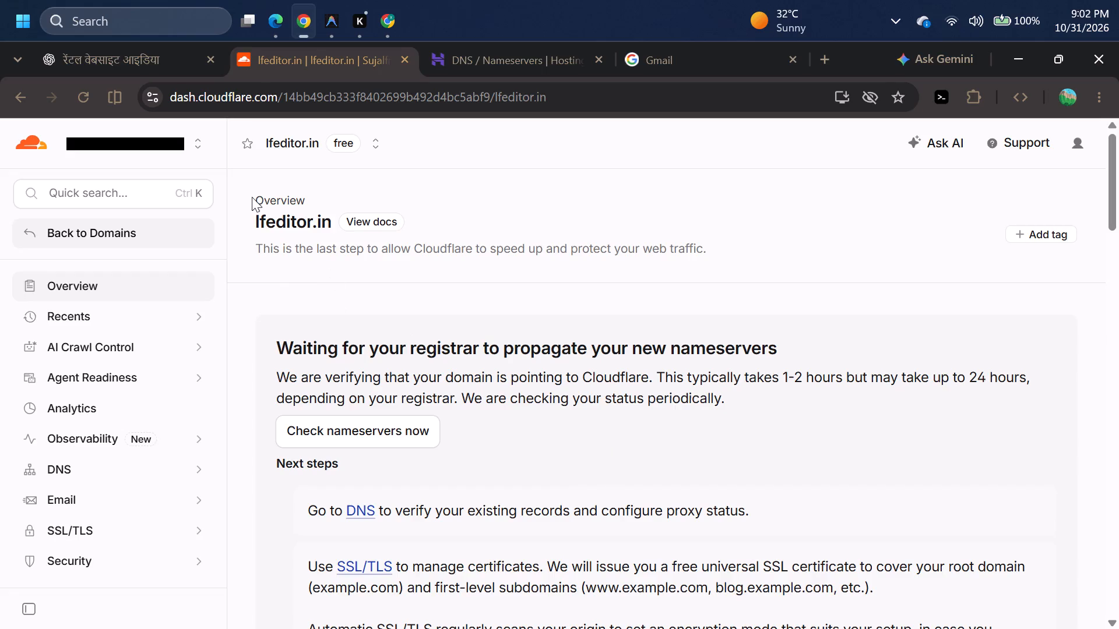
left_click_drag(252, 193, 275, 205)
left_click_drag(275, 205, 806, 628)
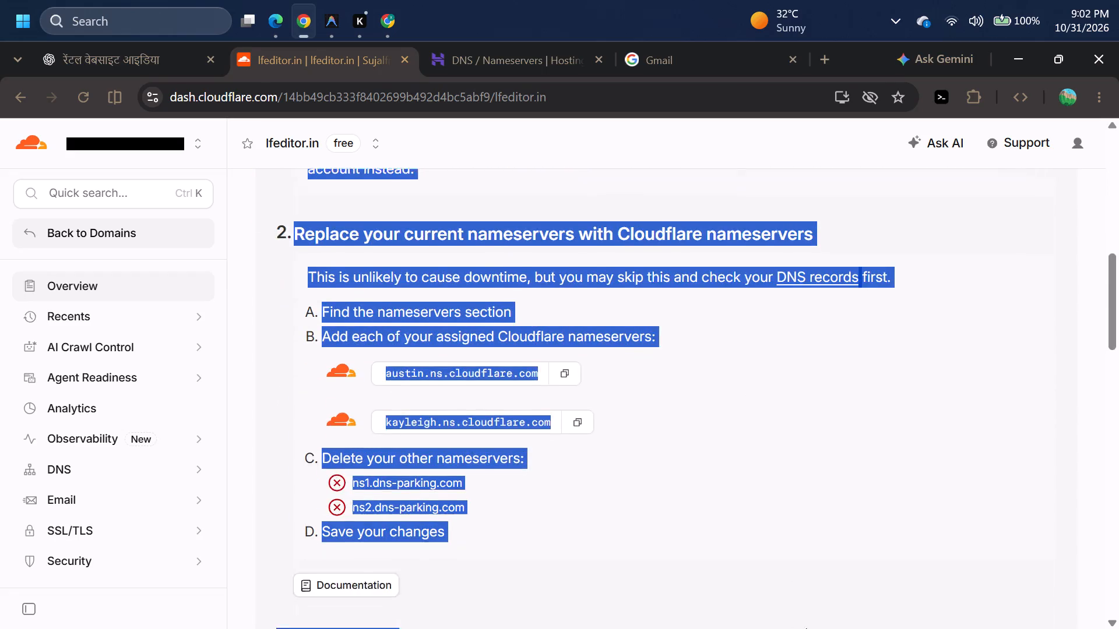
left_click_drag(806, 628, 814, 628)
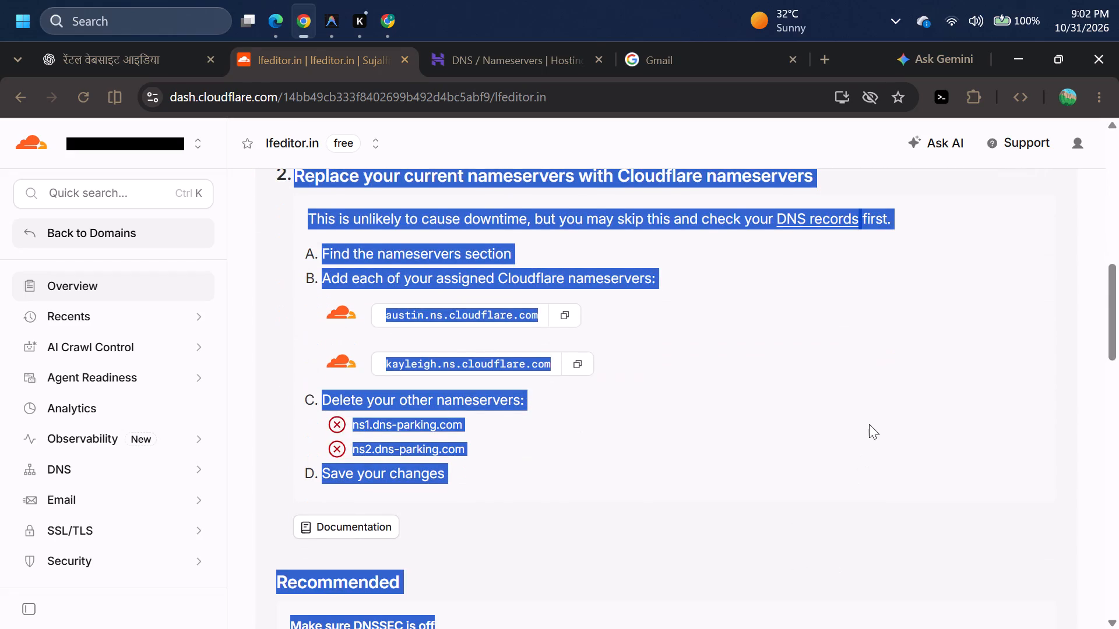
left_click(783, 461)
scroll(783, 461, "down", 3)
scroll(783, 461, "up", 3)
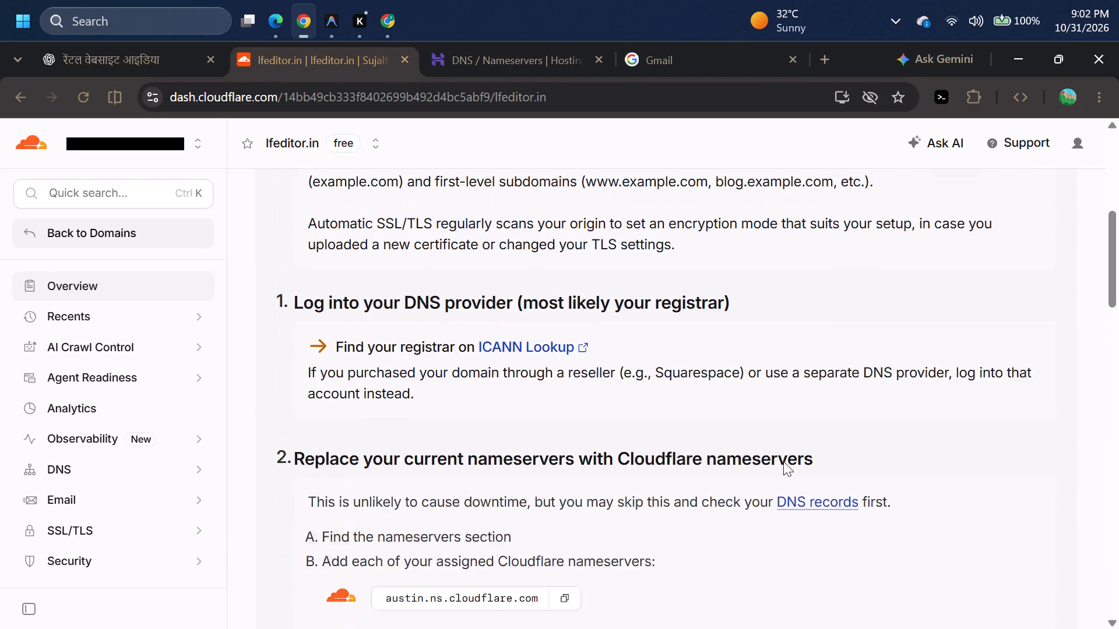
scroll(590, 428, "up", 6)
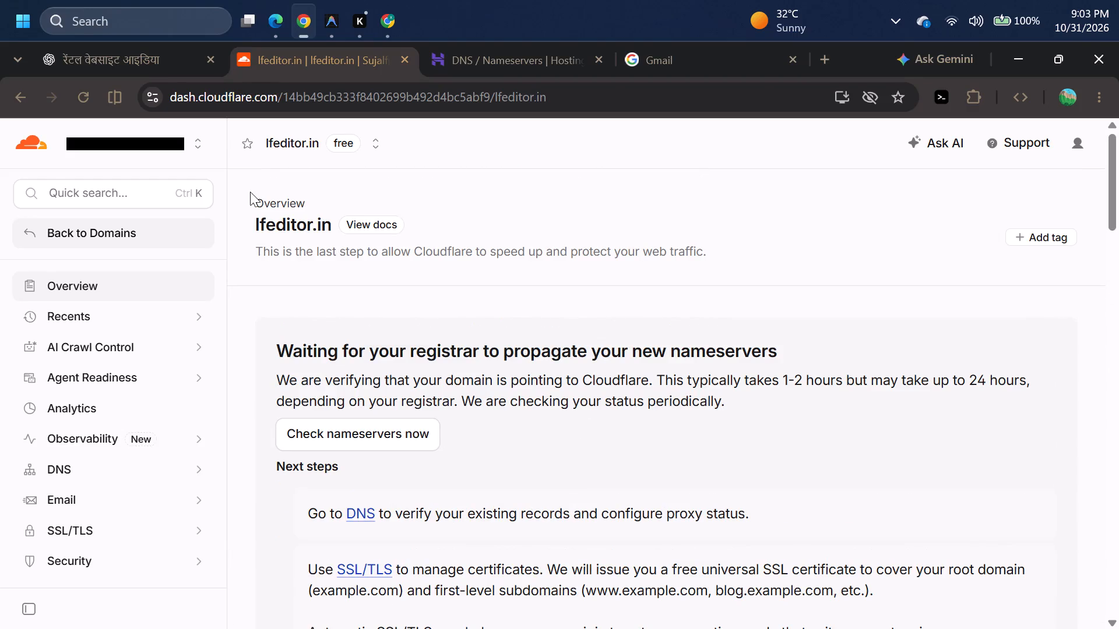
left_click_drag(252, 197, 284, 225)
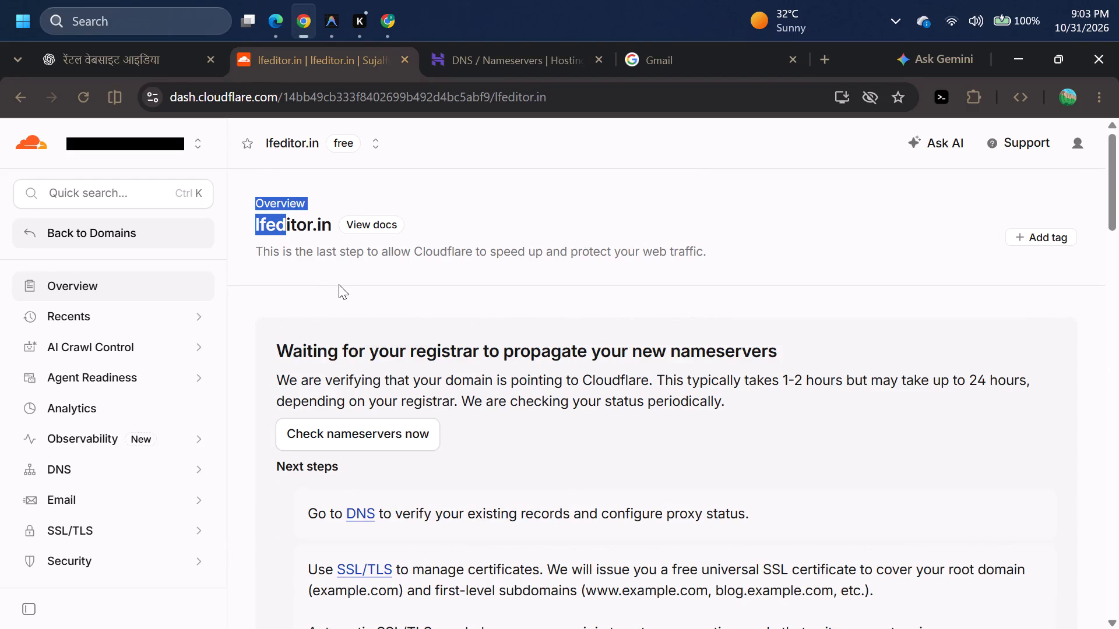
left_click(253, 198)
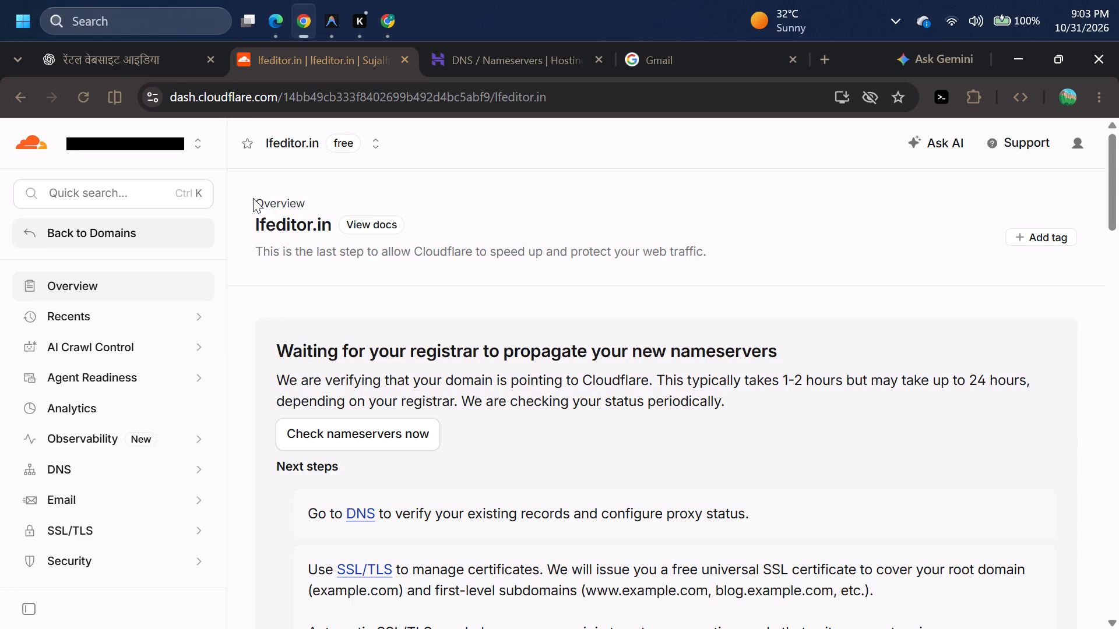
Copy the Cloudflare Overview page's text from the Overview heading down to Remove from Cloudflare.
left_click_drag(253, 198, 443, 462)
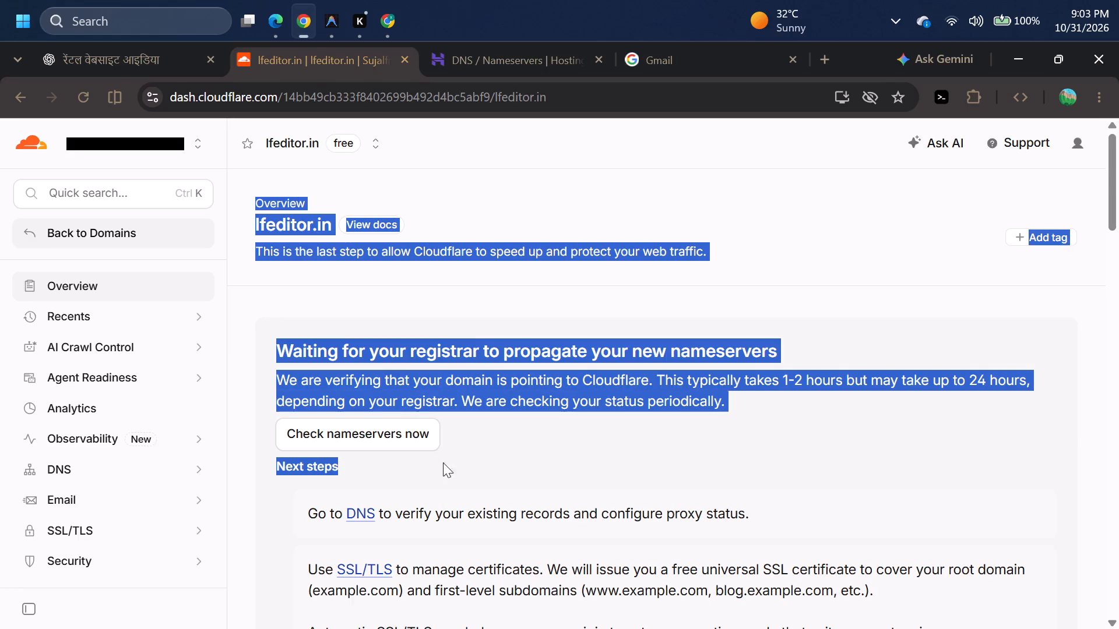
left_click_drag(443, 462, 515, 628)
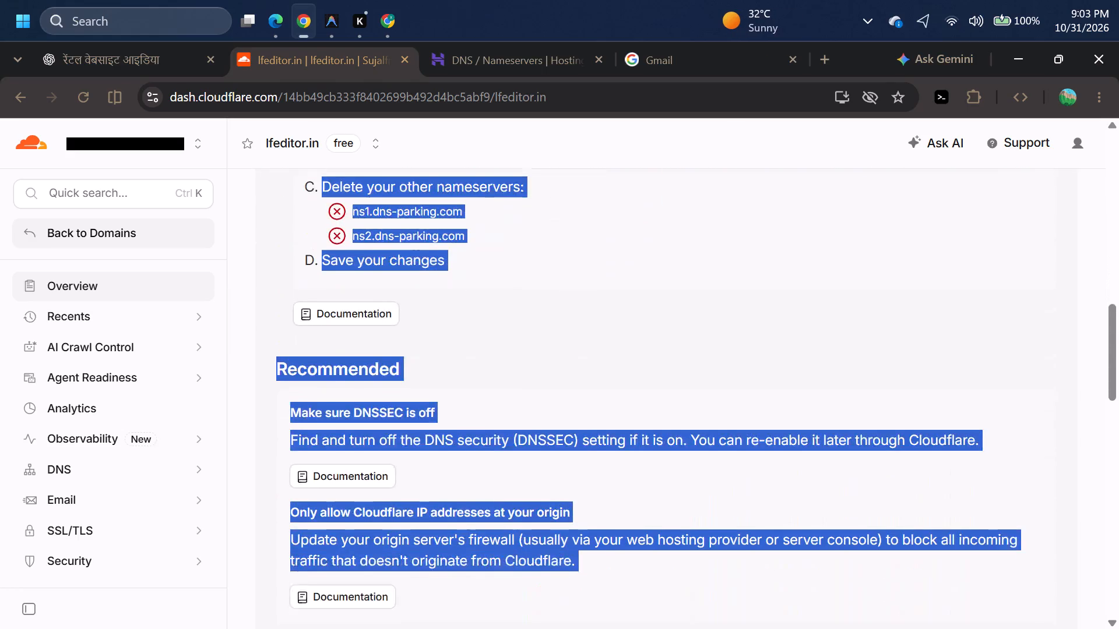
left_click_drag(515, 628, 781, 602)
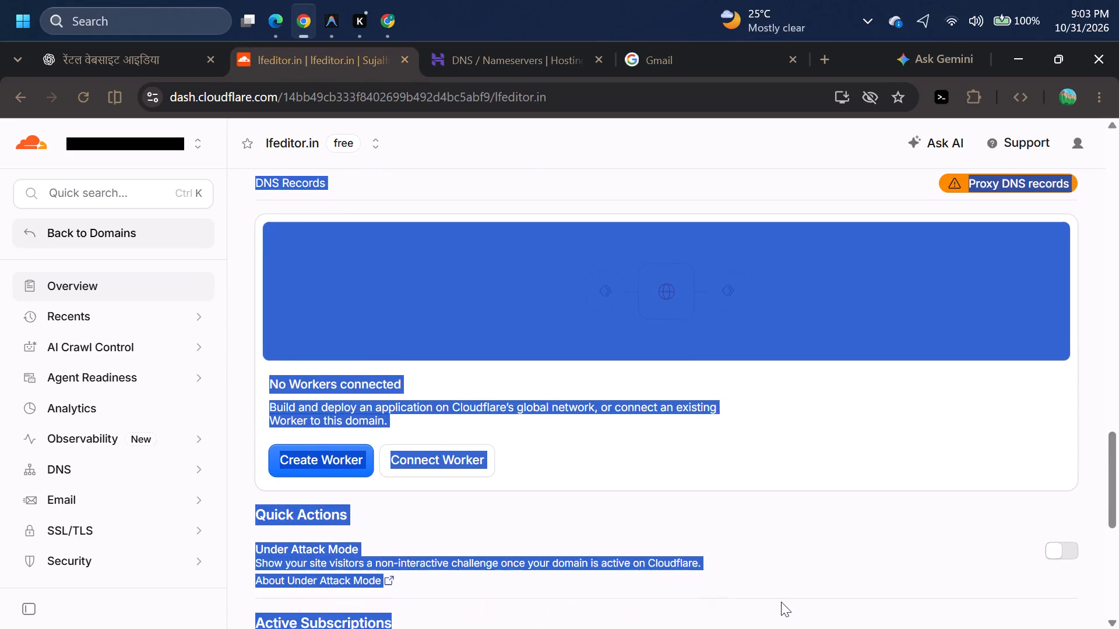
left_click_drag(781, 602, 815, 628)
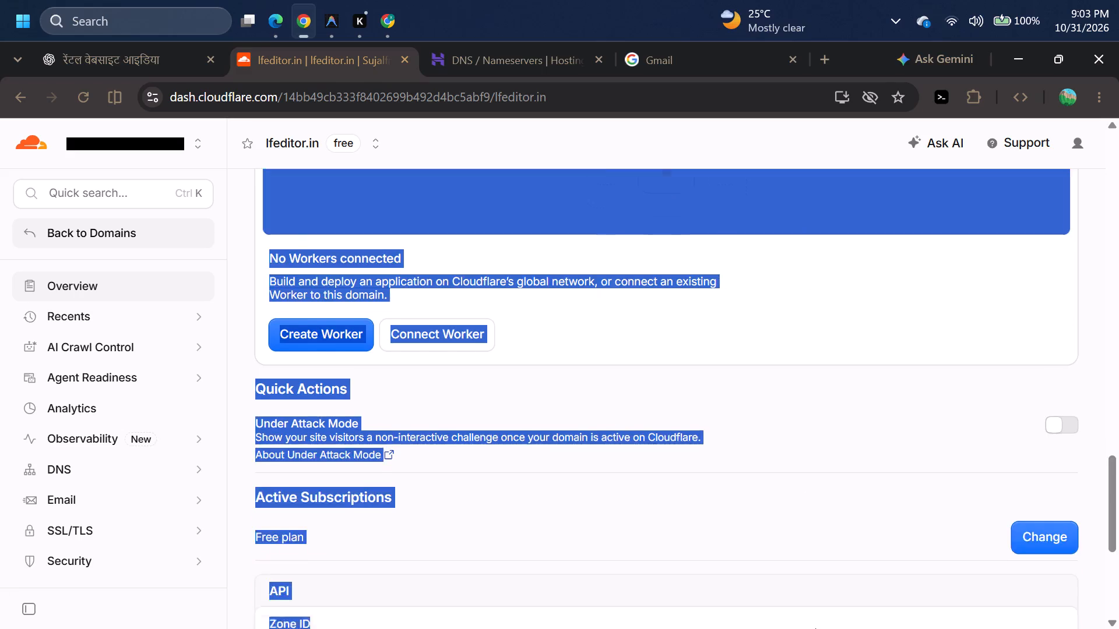
left_click_drag(815, 628, 847, 628)
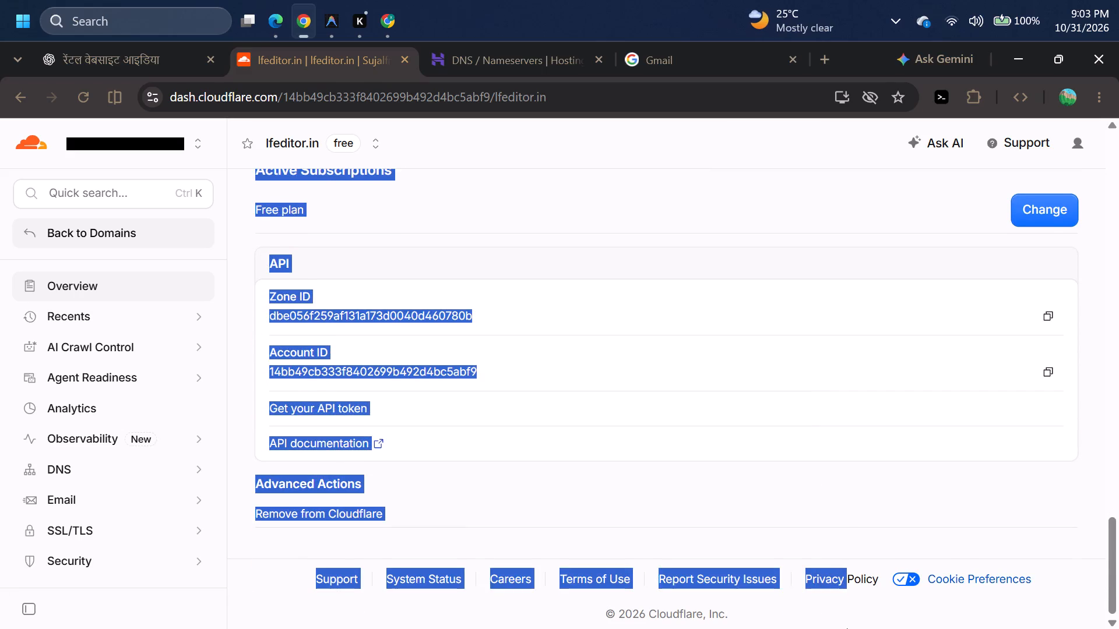
left_click_drag(847, 628, 824, 511)
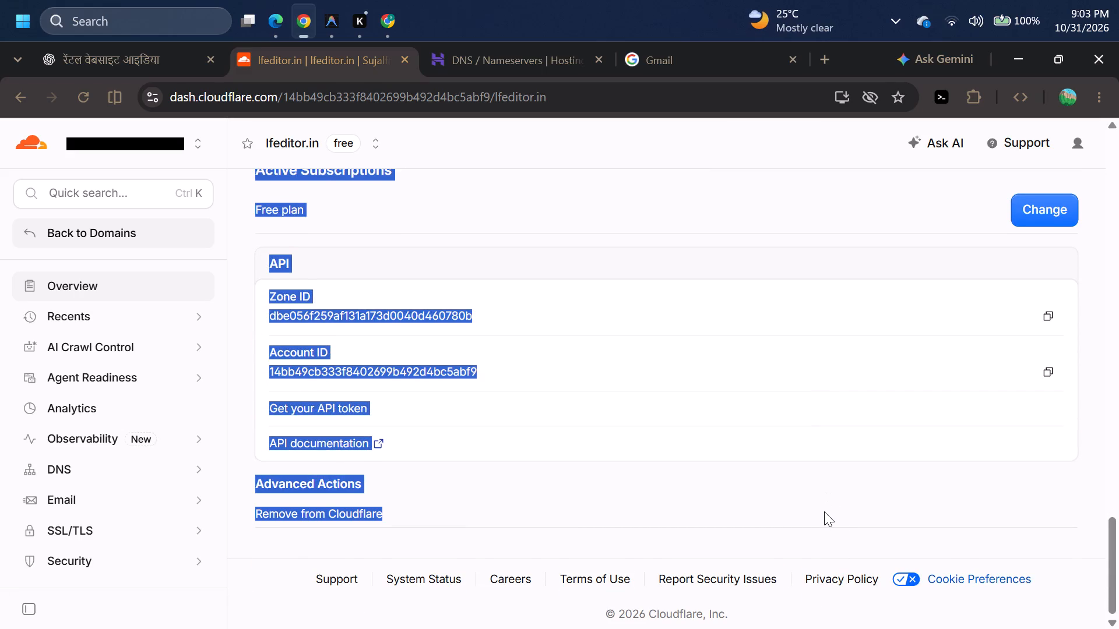
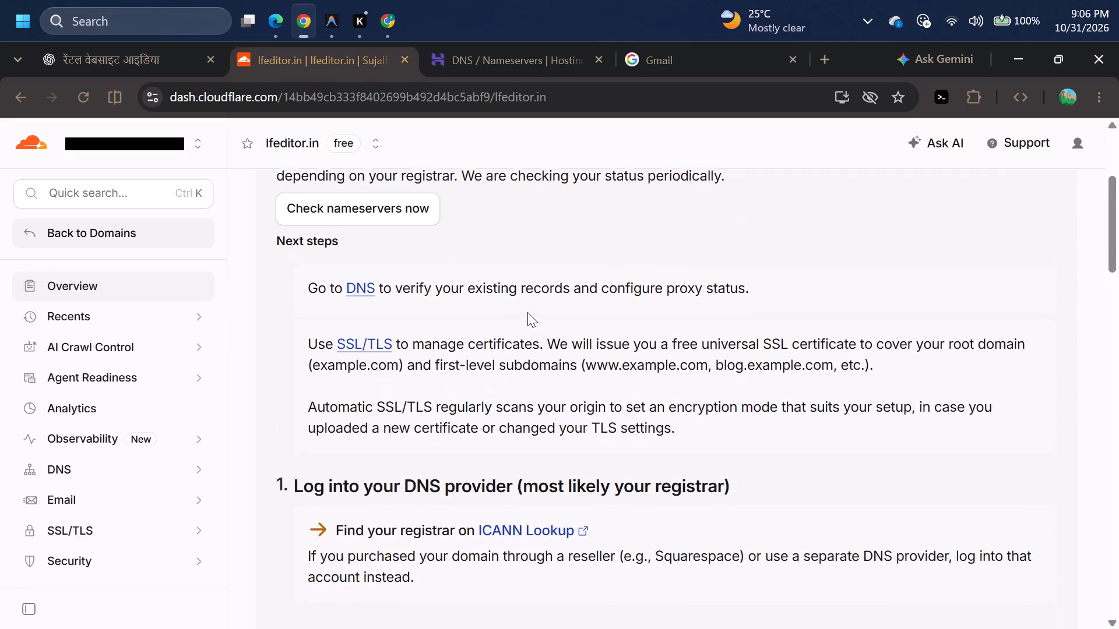
scroll(527, 312, "down", 4)
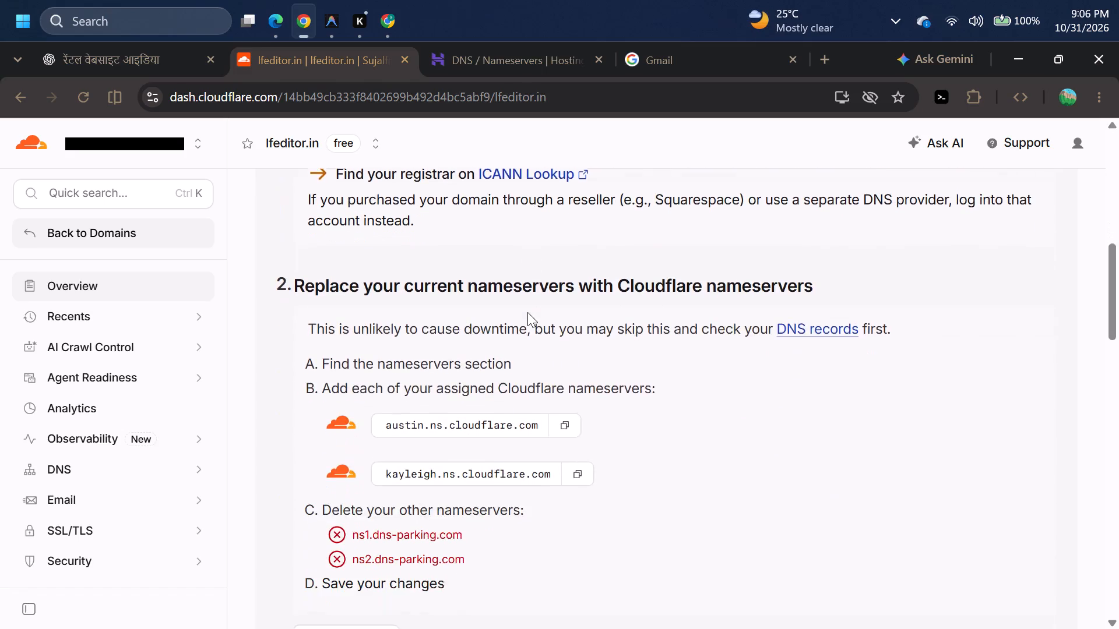
scroll(527, 312, "down", 2)
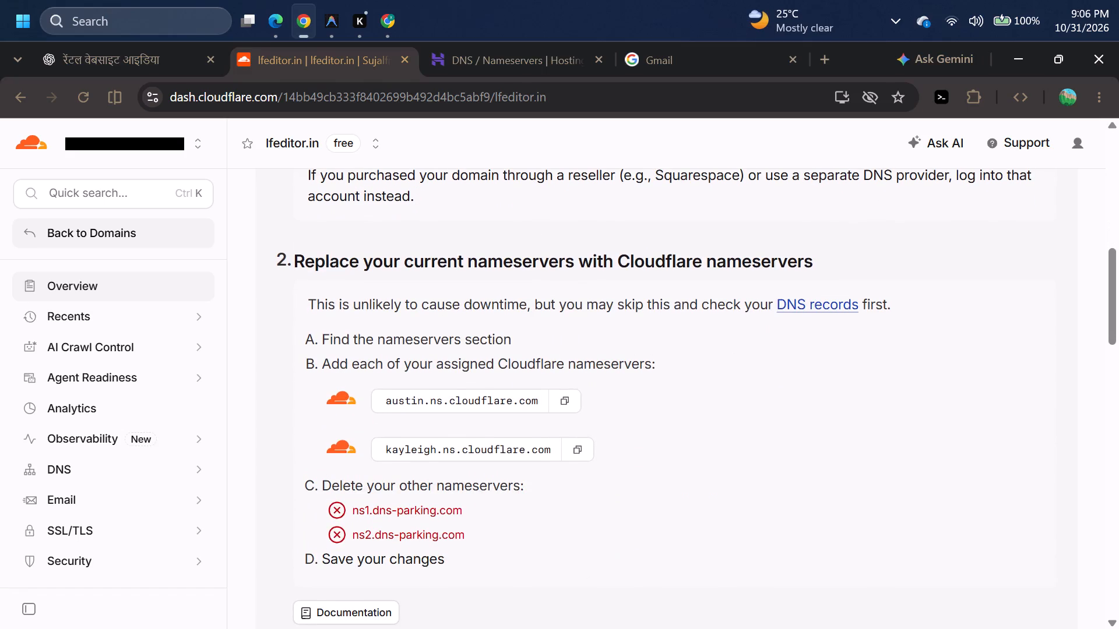
scroll(527, 312, "down", 4)
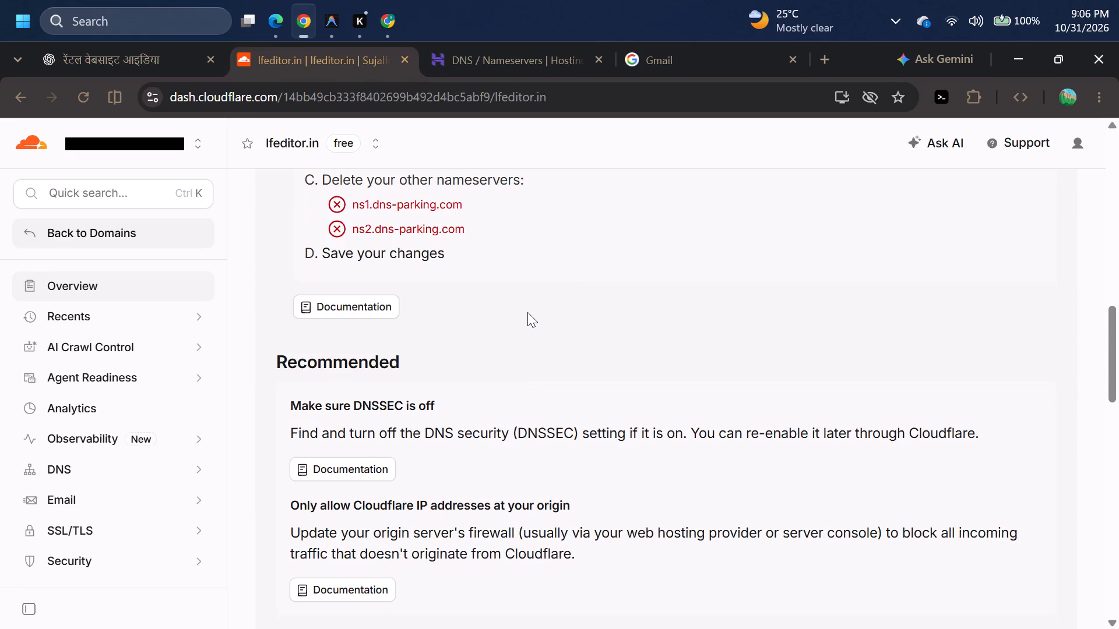
scroll(527, 312, "down", 2)
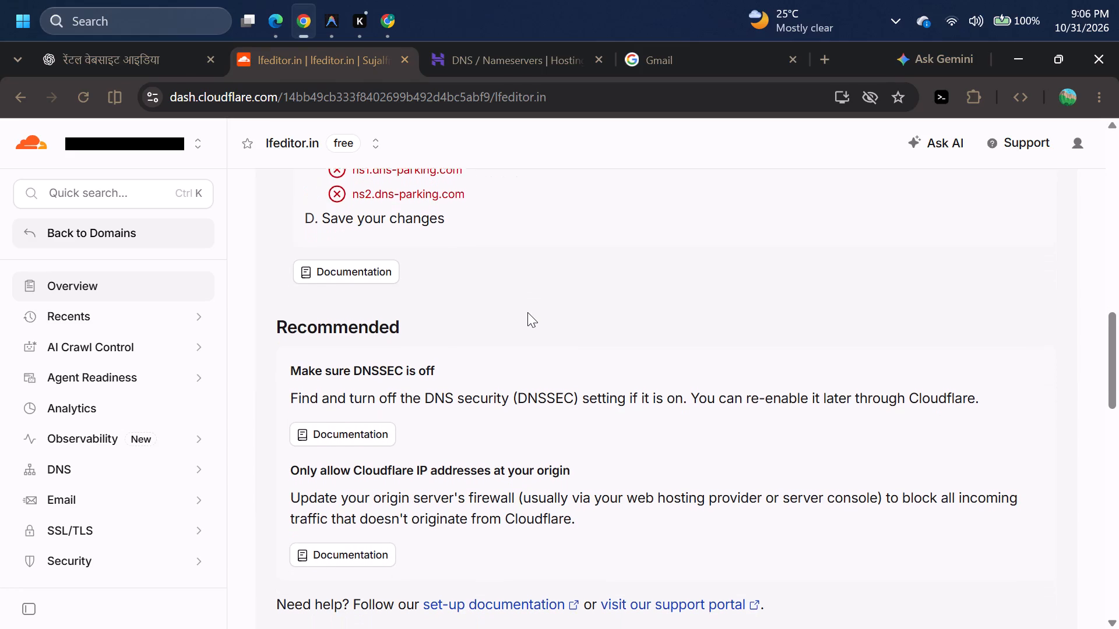
scroll(527, 312, "down", 2)
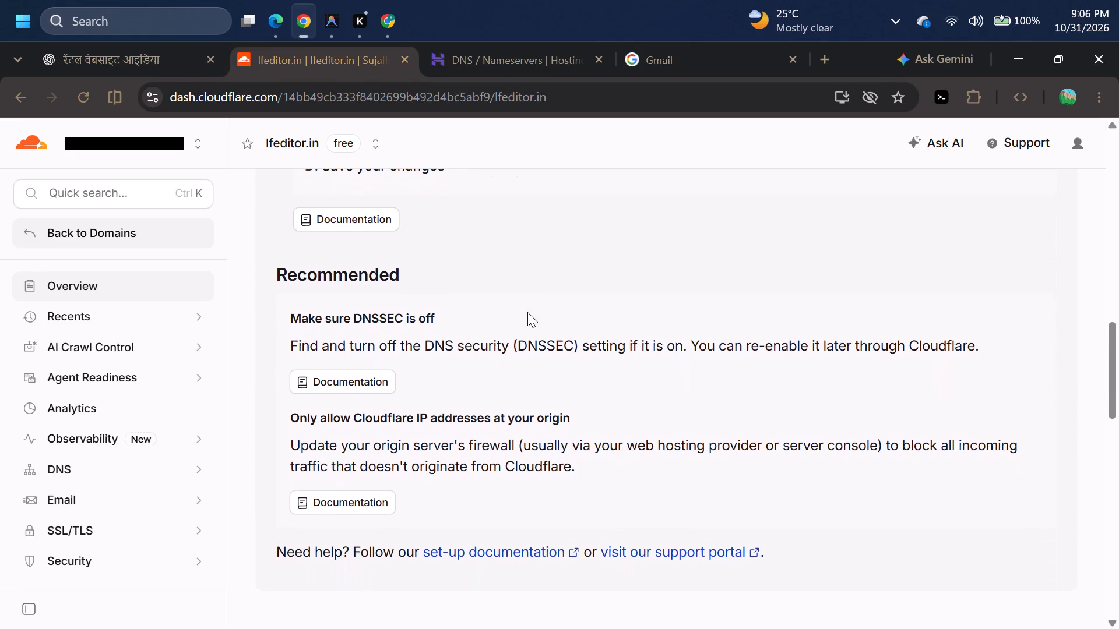
scroll(527, 312, "down", 2)
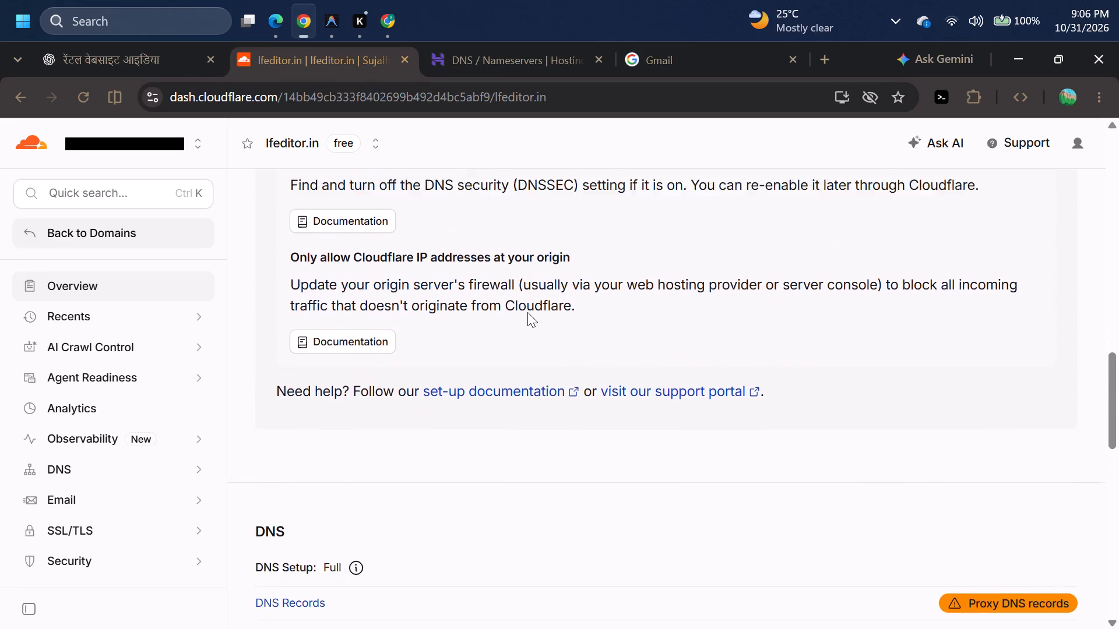
scroll(527, 312, "down", 1)
scroll(527, 312, "up", 8)
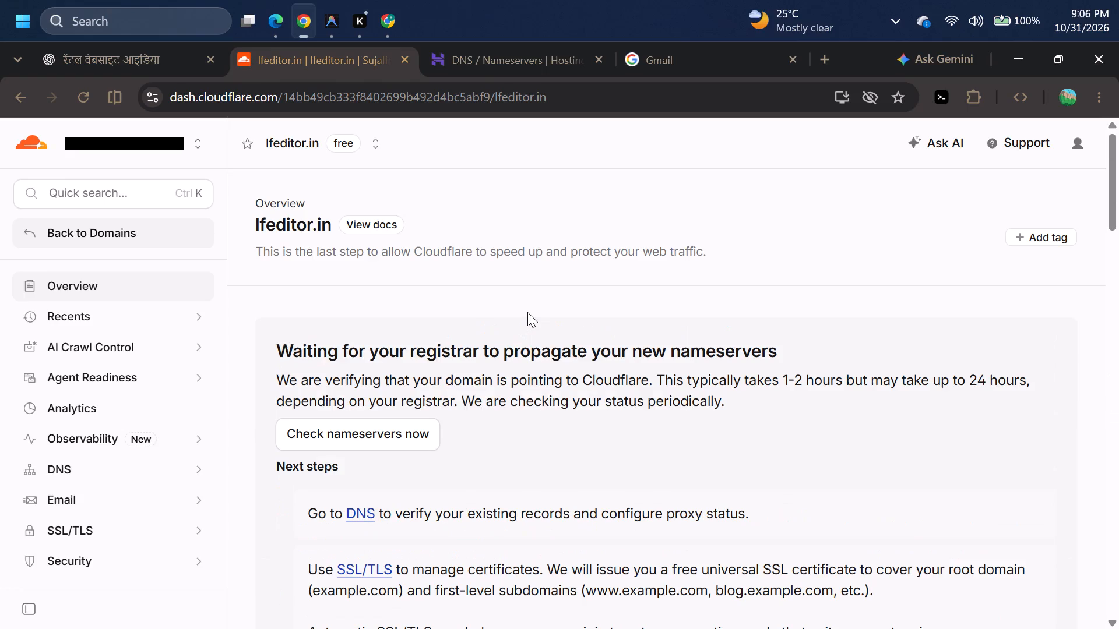
Reread lfeditor.in's Overview page from the setup instructions through DNS, Quick Actions and Active Subscriptions to Advanced Actions.
right_click(527, 312)
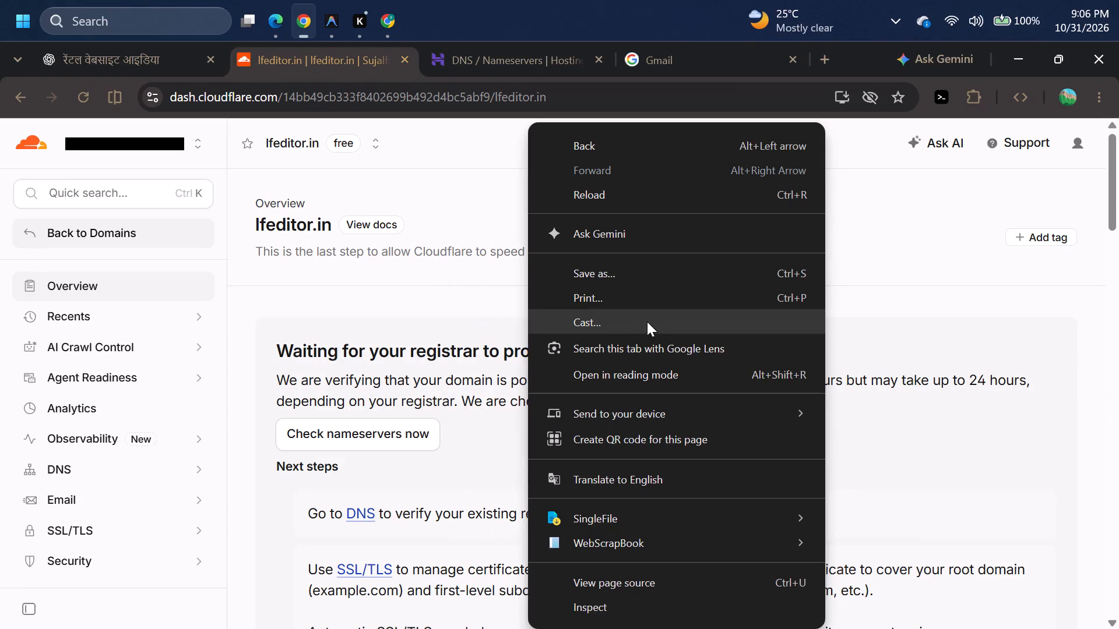
left_click(347, 320)
scroll(347, 320, "down", 2)
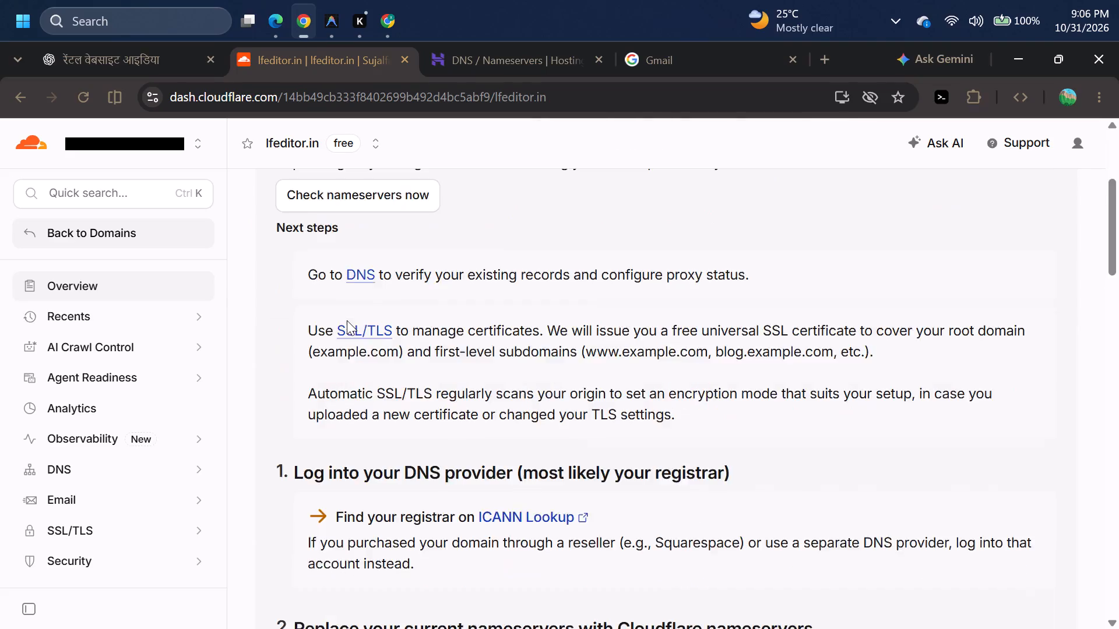
scroll(347, 320, "down", 3)
scroll(347, 320, "up", 3)
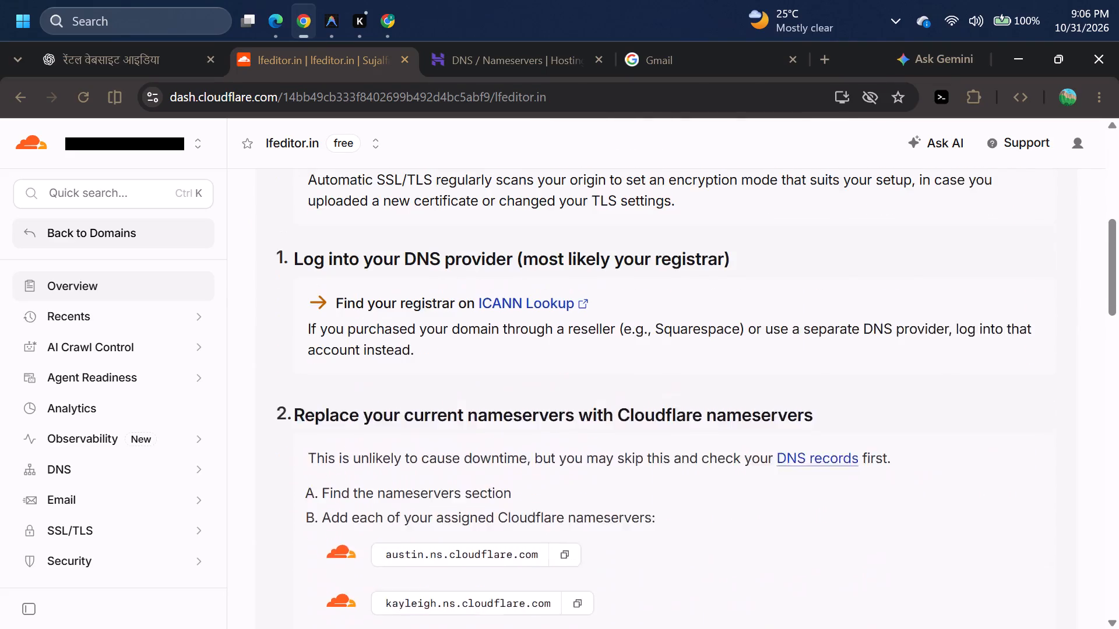
scroll(347, 320, "up", 1)
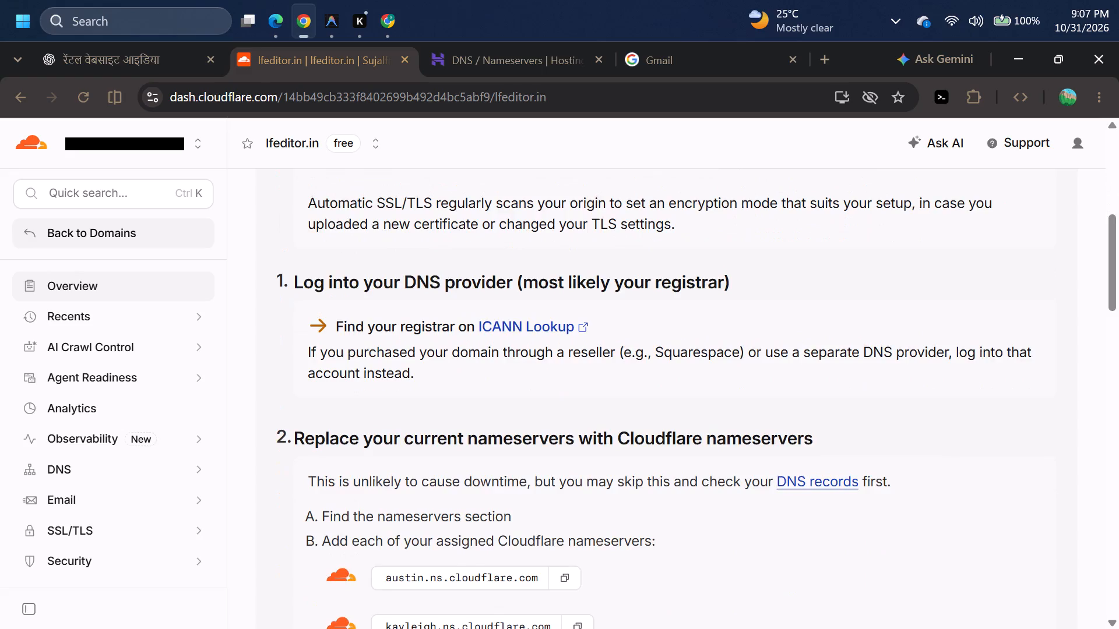
scroll(347, 320, "down", 4)
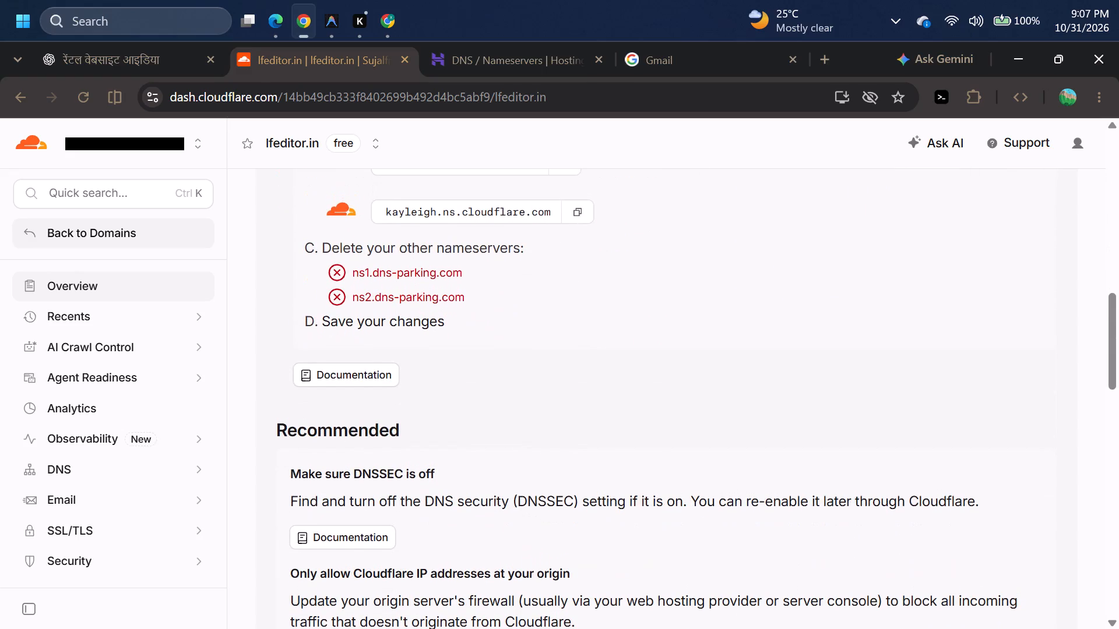
scroll(347, 320, "down", 2)
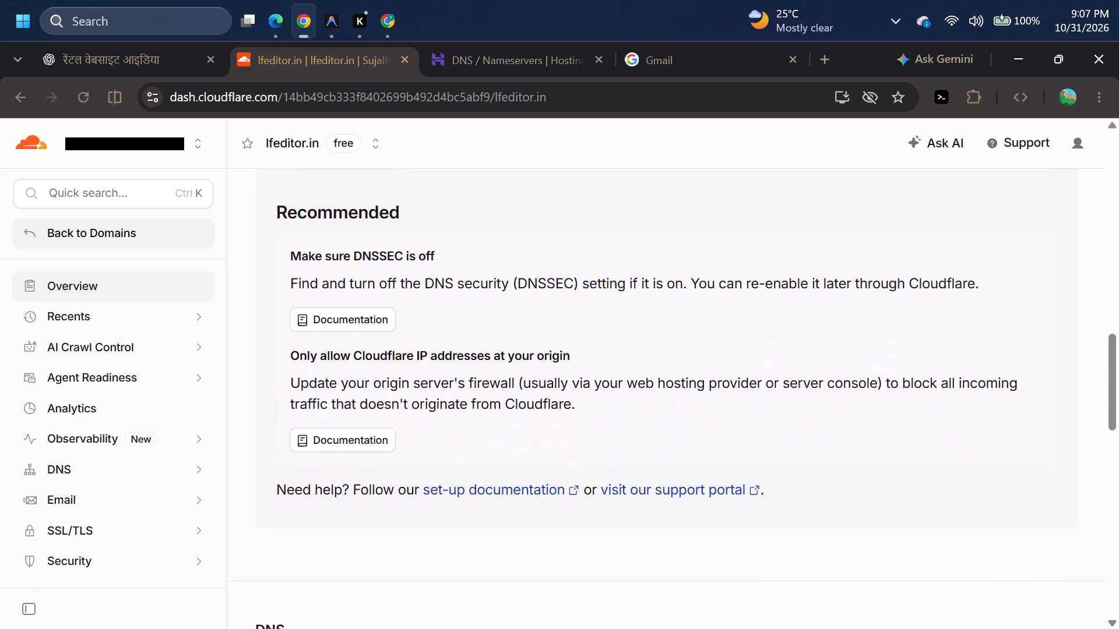
scroll(347, 320, "down", 3)
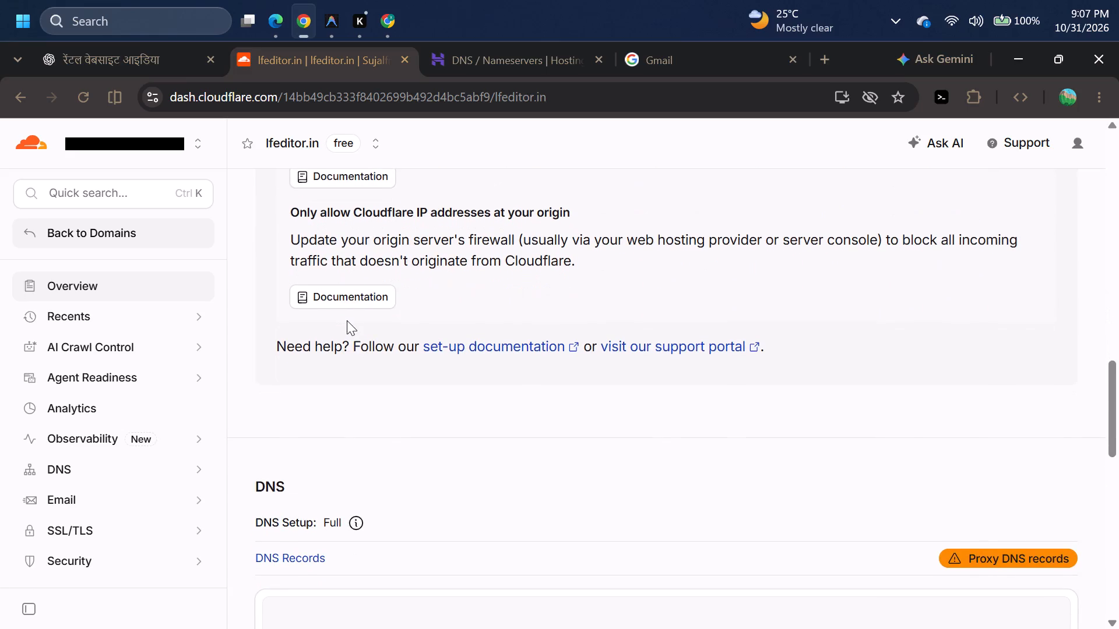
scroll(347, 320, "down", 2)
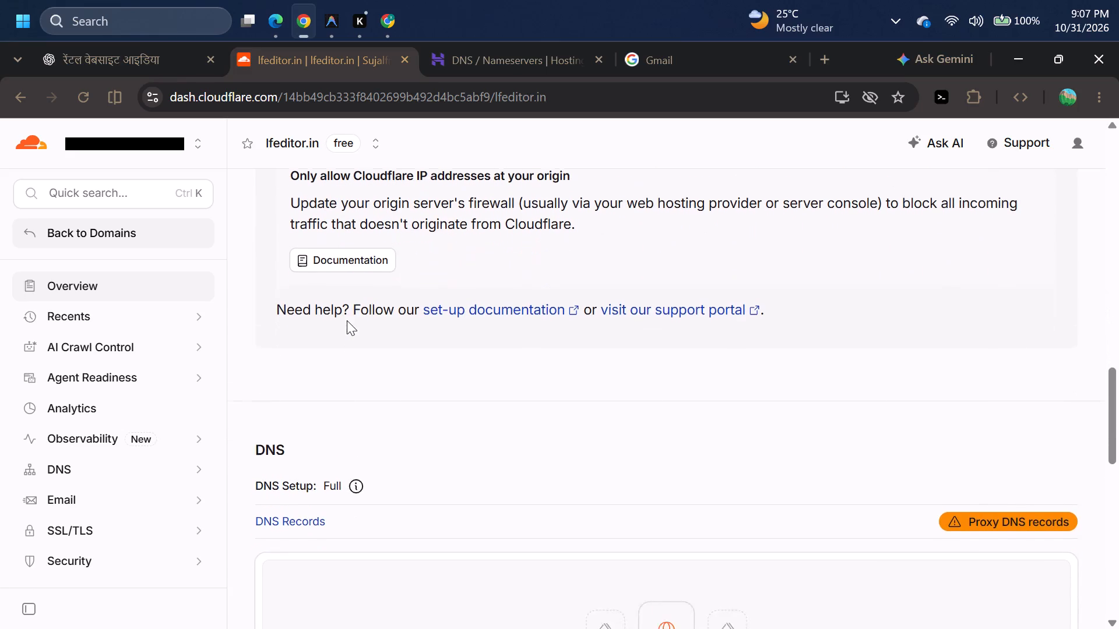
scroll(347, 320, "down", 2)
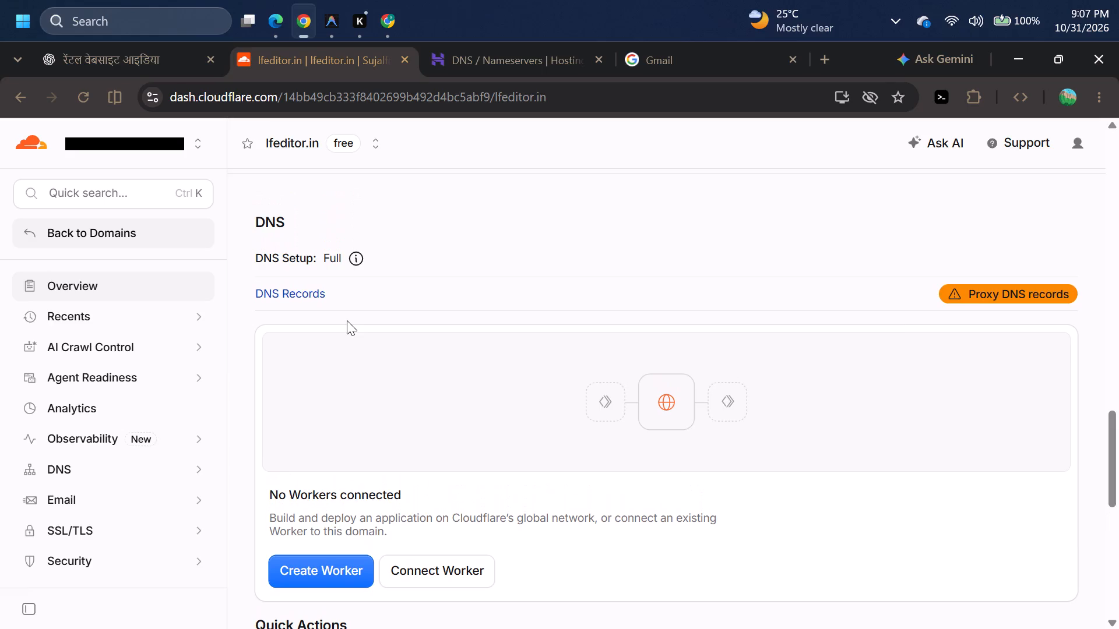
scroll(347, 320, "down", 4)
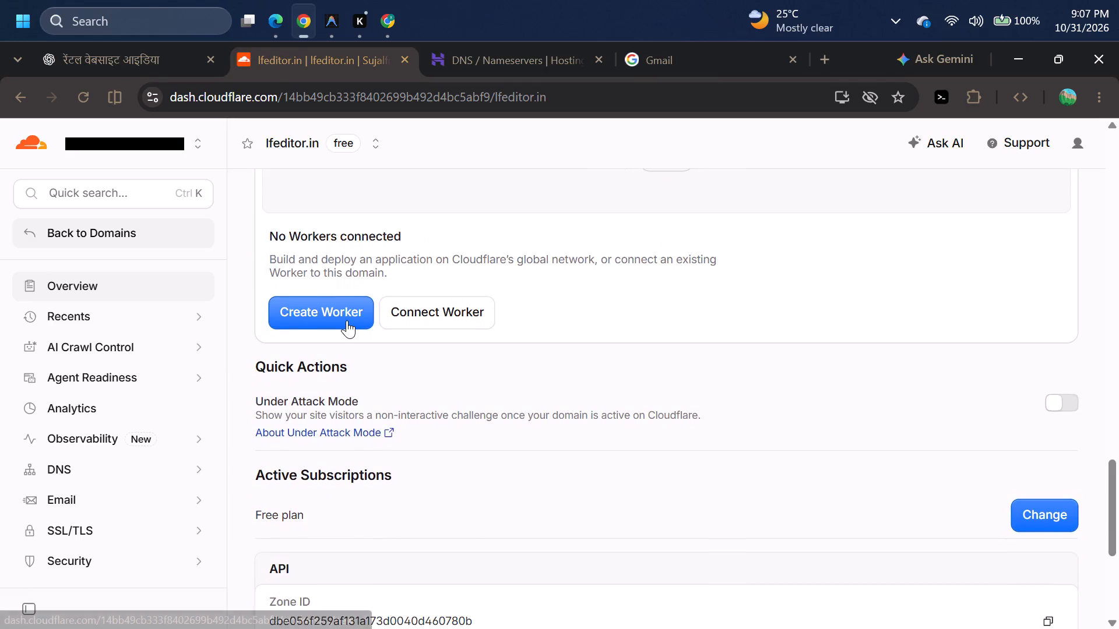
scroll(347, 320, "down", 1)
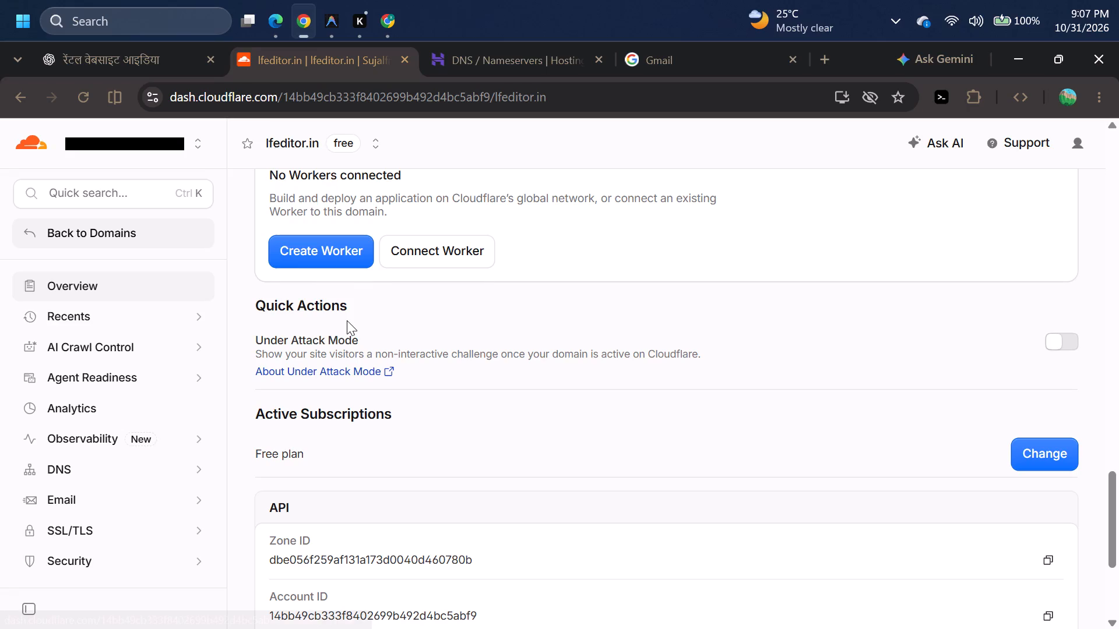
scroll(347, 320, "down", 4)
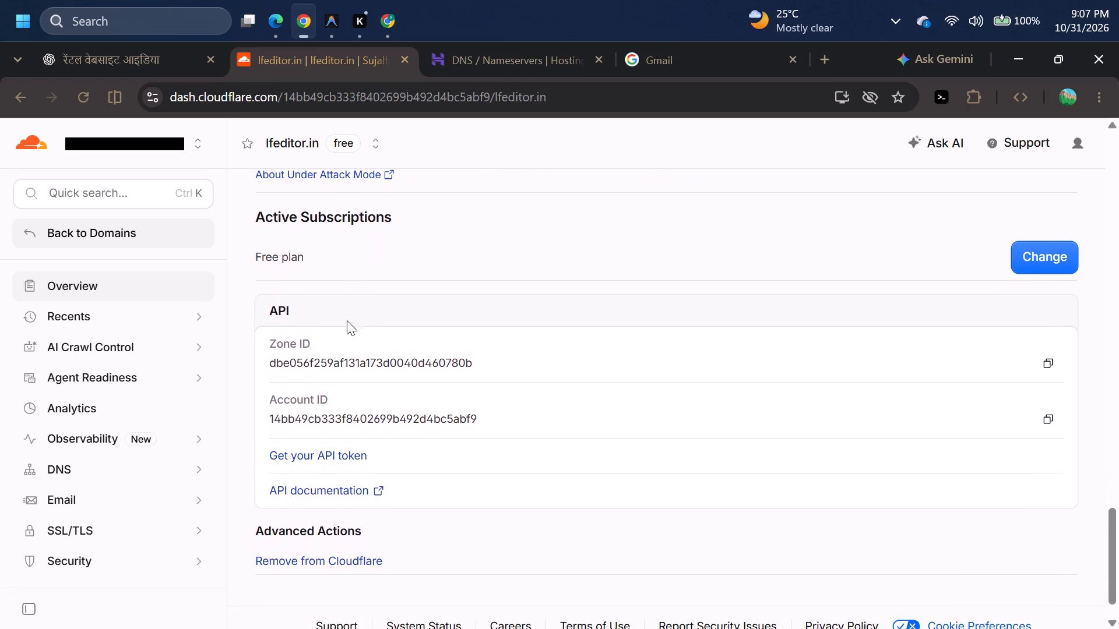
scroll(347, 320, "down", 1)
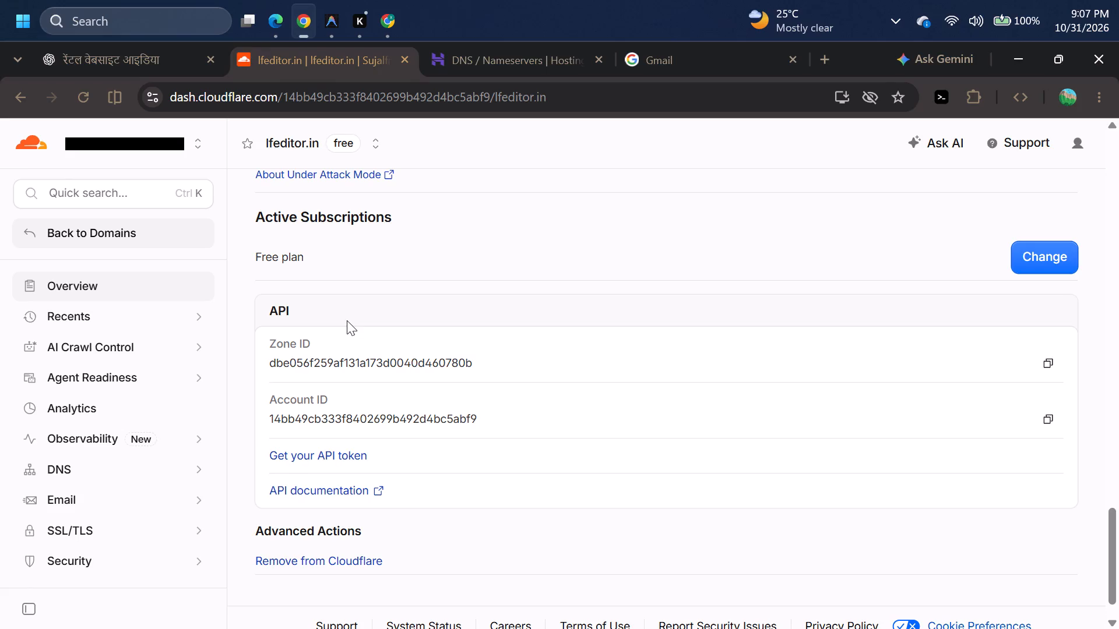
scroll(347, 320, "down", 3)
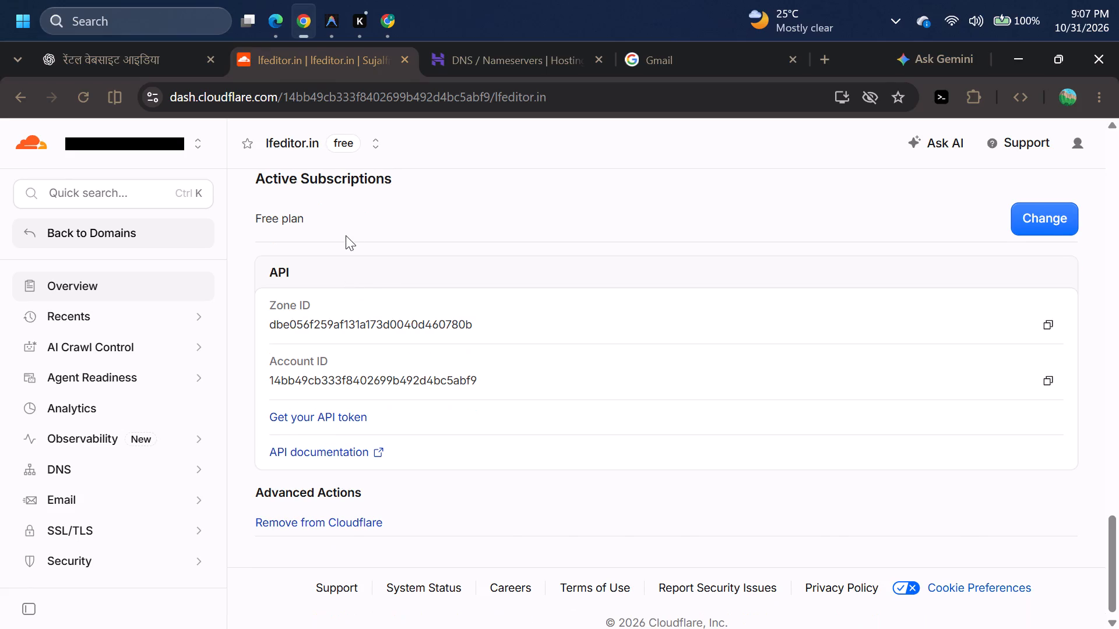